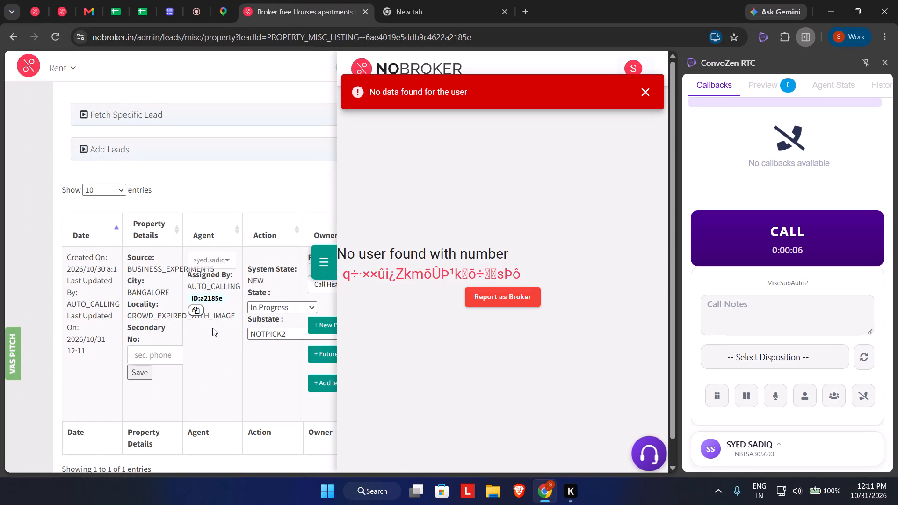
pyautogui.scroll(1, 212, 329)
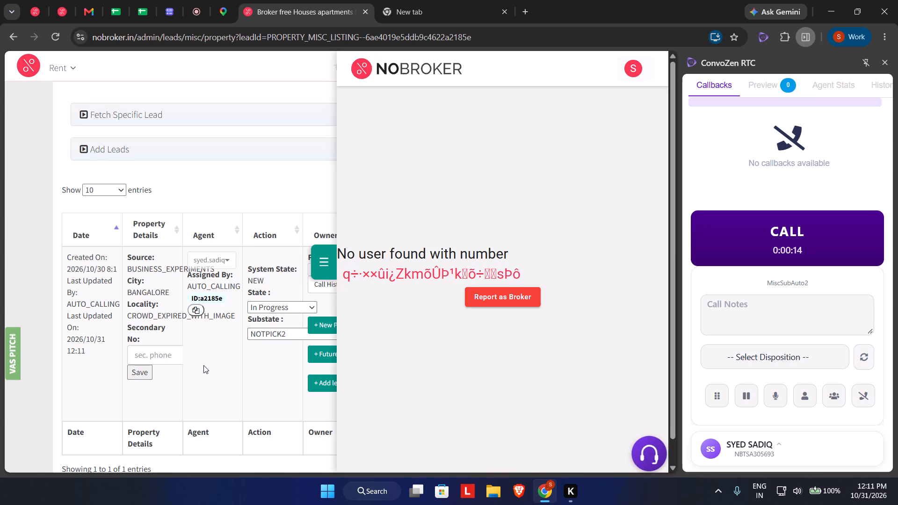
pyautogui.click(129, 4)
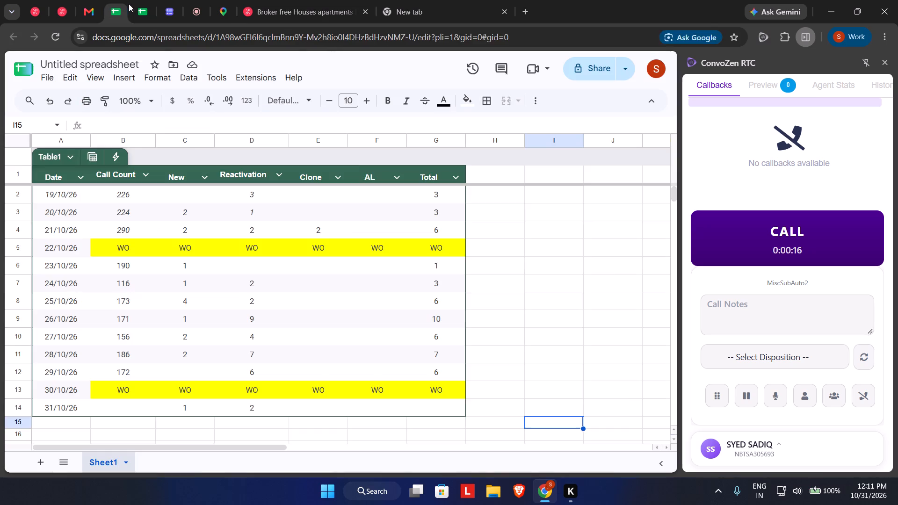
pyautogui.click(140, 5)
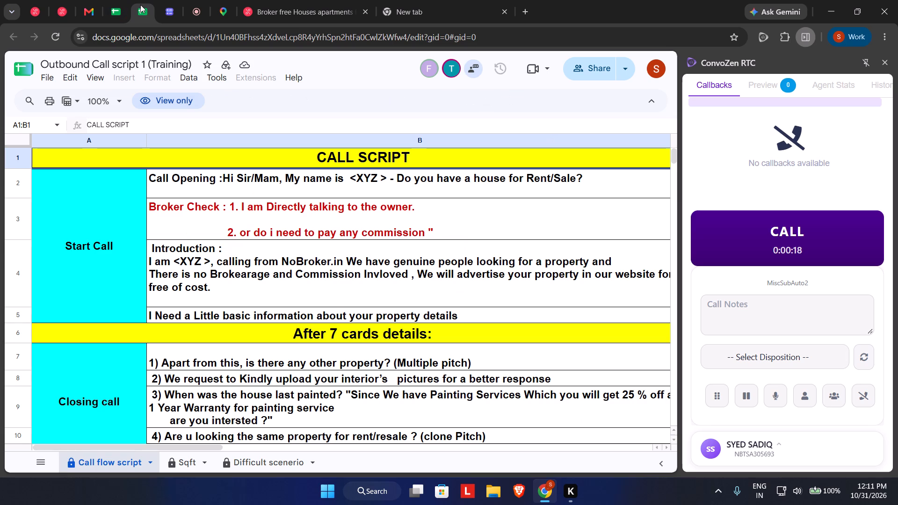
# Return to the property lead page and set the in-progress lead's substate to NOTPICK3.
pyautogui.click(269, 0)
pyautogui.click(290, 333)
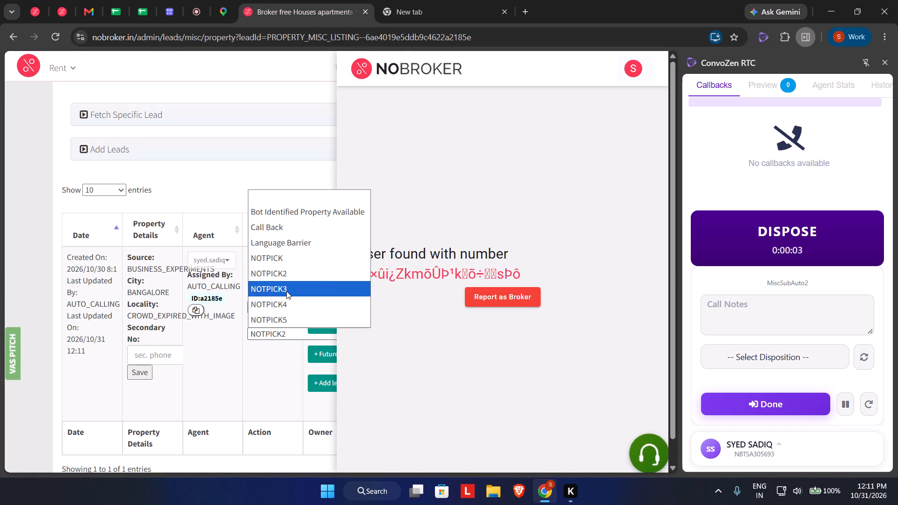
pyautogui.click(286, 291)
# Submit the ended call's disposition as Click Calling, with Call Back at level 2 and Busy or Disconnected as the final level.
pyautogui.click(770, 363)
pyautogui.click(767, 396)
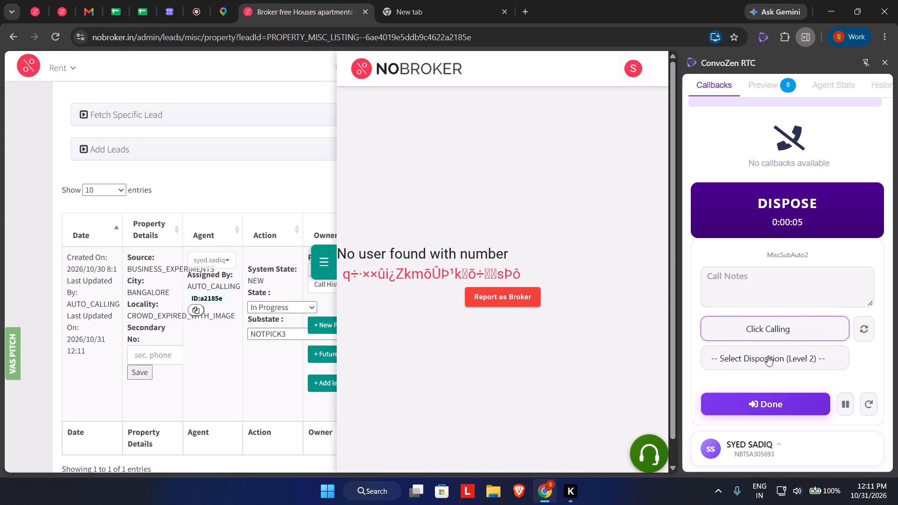
pyautogui.click(768, 351)
pyautogui.click(766, 394)
pyautogui.click(764, 349)
pyautogui.click(762, 210)
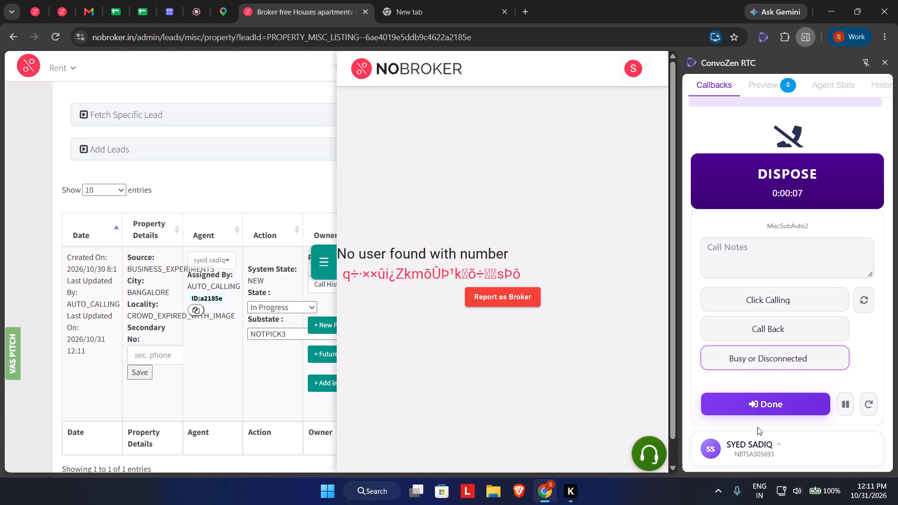
pyautogui.click(758, 411)
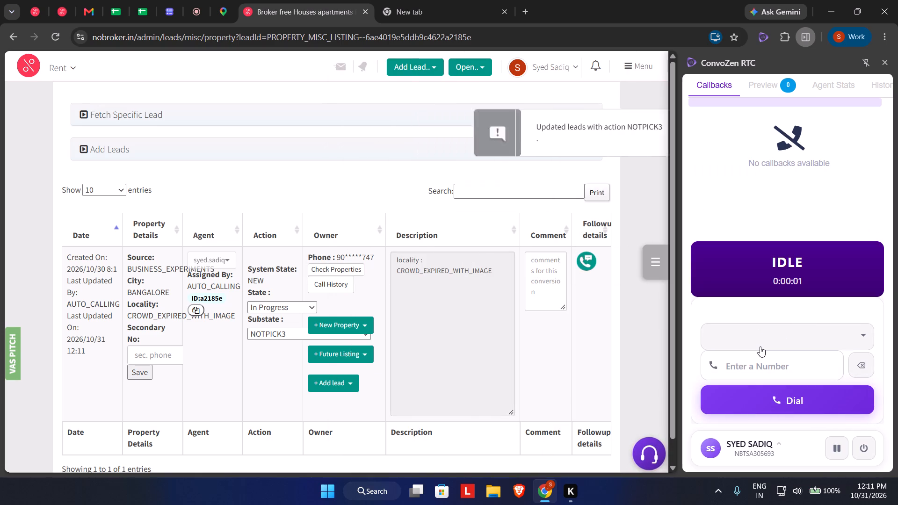
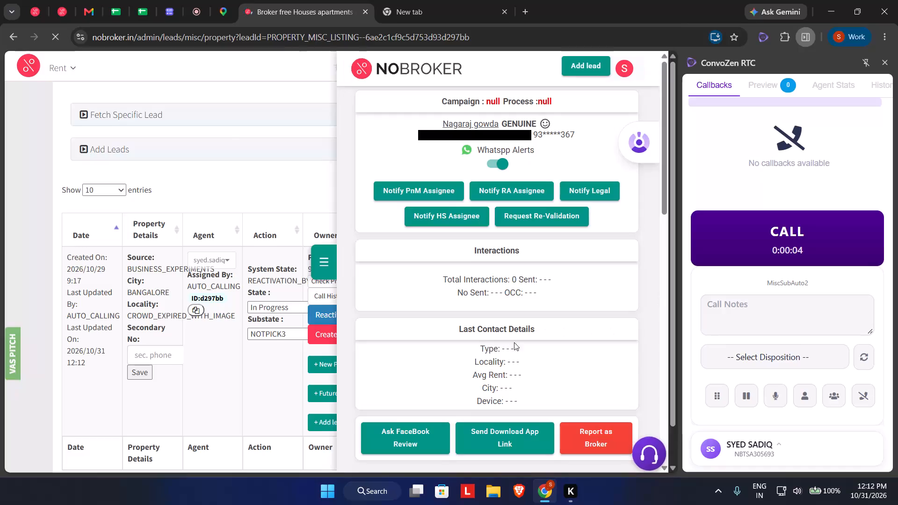
# Set the in-progress property lead's substate to NOTPICK4.
pyautogui.click(281, 336)
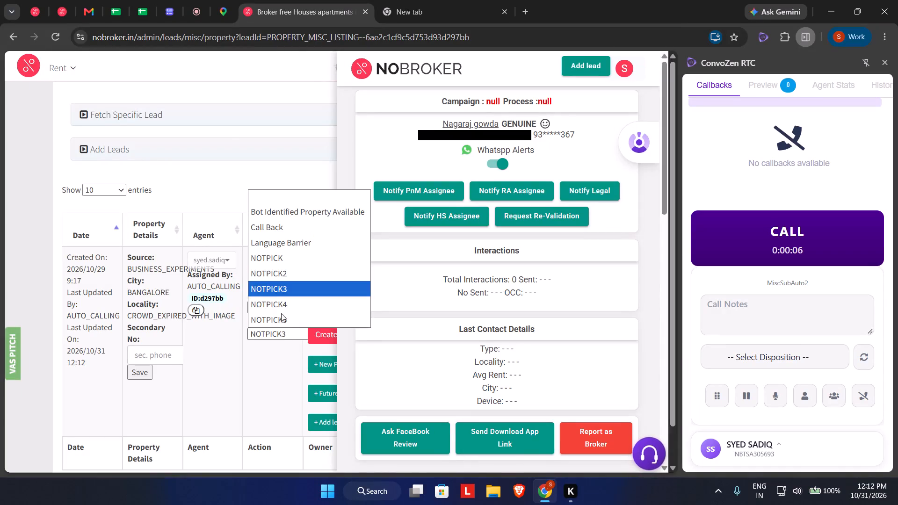
pyautogui.click(283, 303)
# Submit the call's disposition as Outbound, with Not Picked at level 2 and Voice Mail at level 3.
pyautogui.click(768, 362)
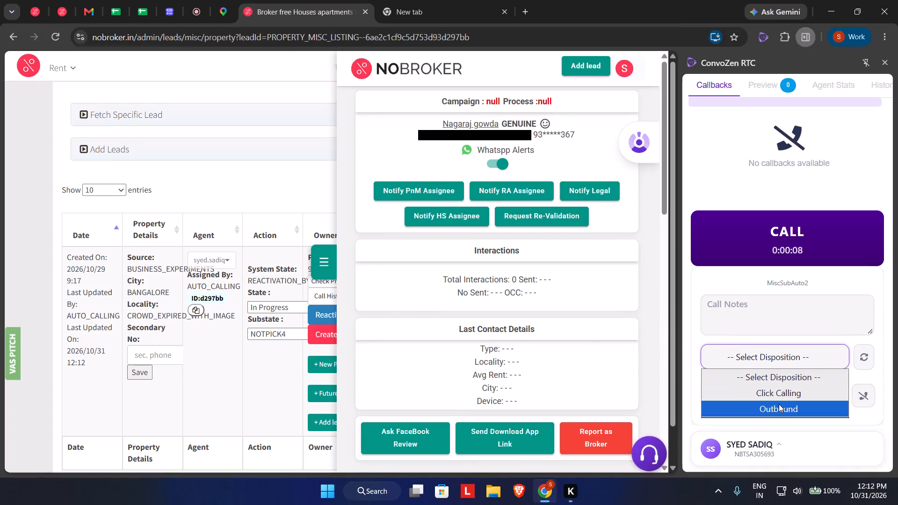
pyautogui.click(779, 404)
pyautogui.click(762, 355)
pyautogui.click(770, 396)
pyautogui.click(759, 347)
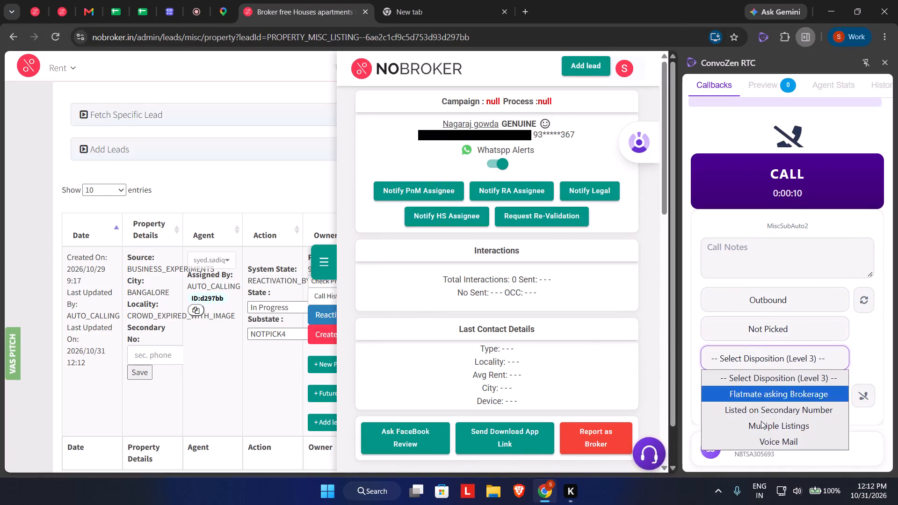
pyautogui.click(768, 444)
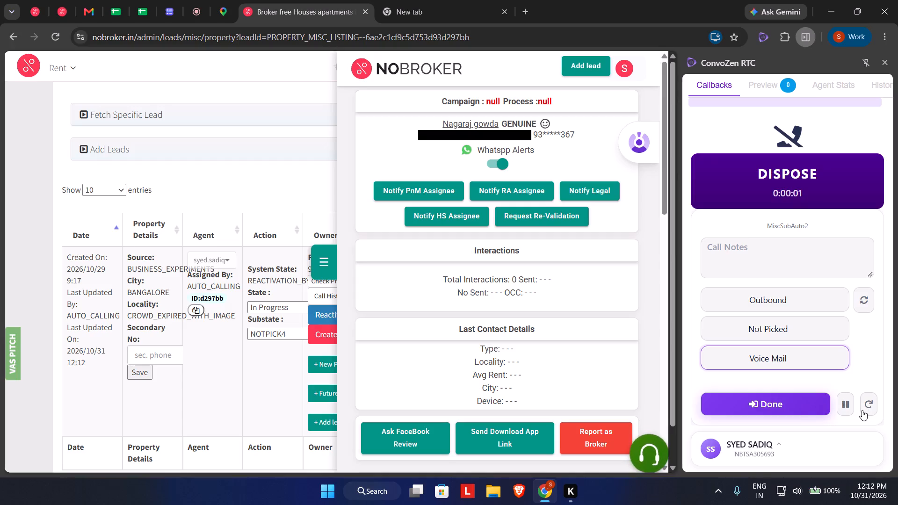
pyautogui.click(807, 403)
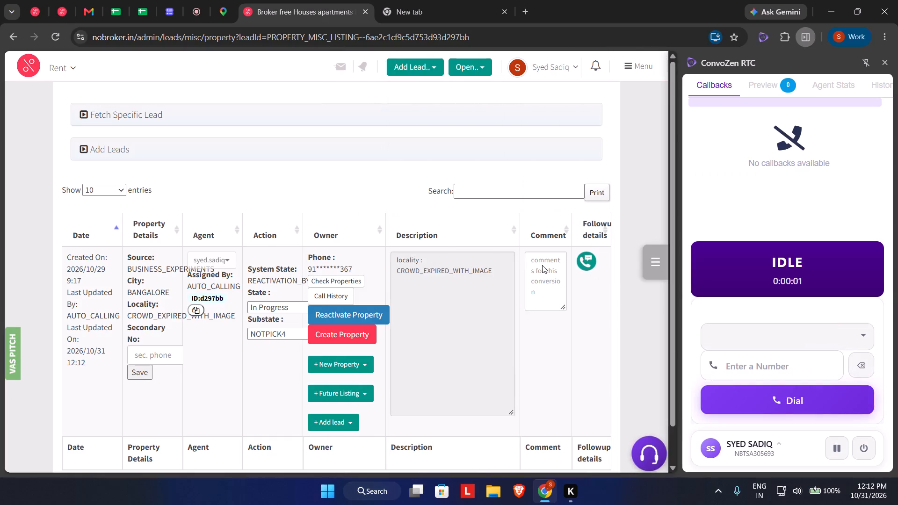
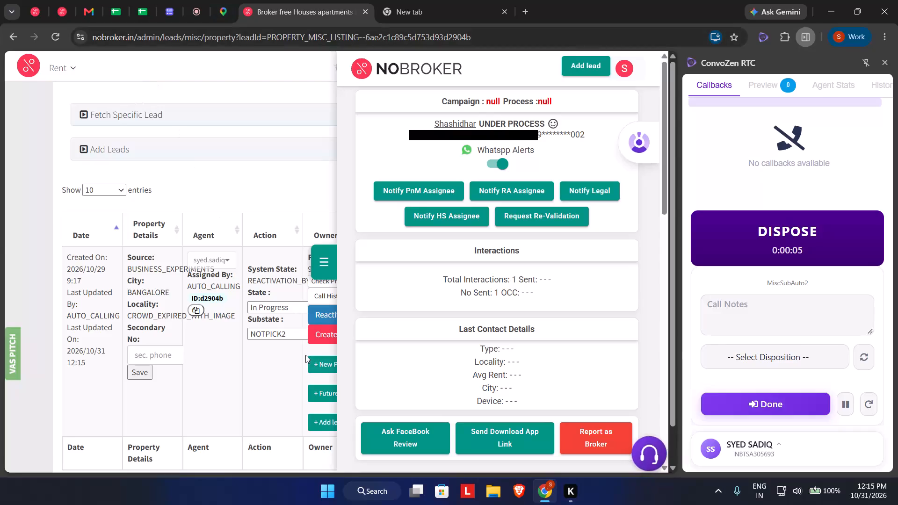
pyautogui.click(267, 334)
pyautogui.click(296, 288)
# Submit the call's disposition as Click Calling, with Other at level 2 and Auto Dispose at level 3.
pyautogui.click(792, 356)
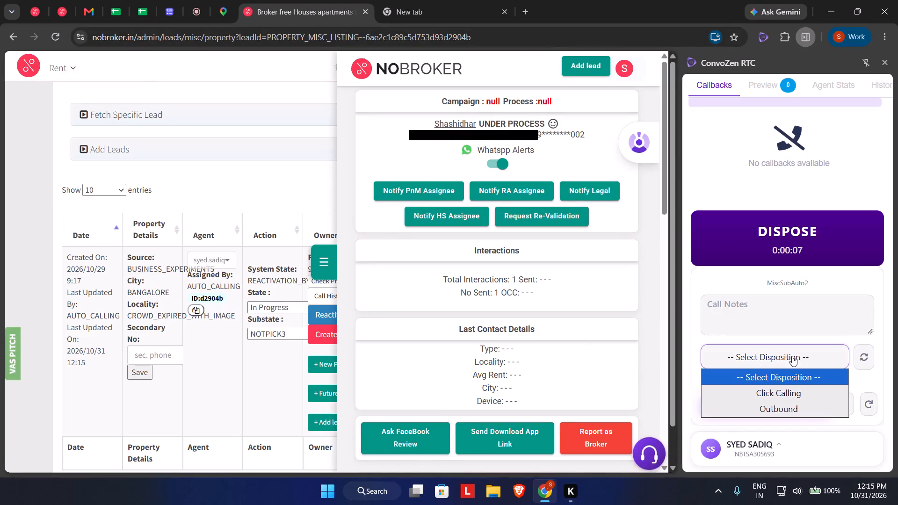
pyautogui.click(771, 392)
pyautogui.click(772, 353)
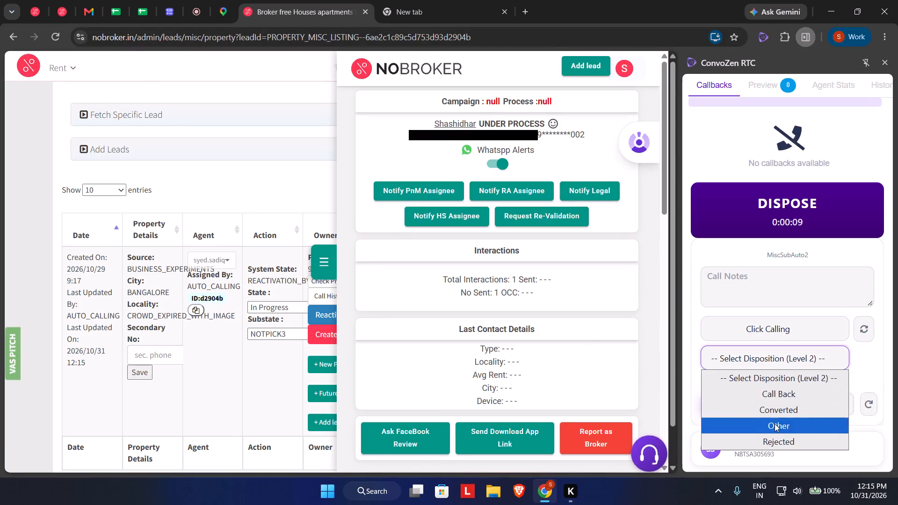
pyautogui.click(775, 424)
pyautogui.click(773, 357)
pyautogui.click(766, 400)
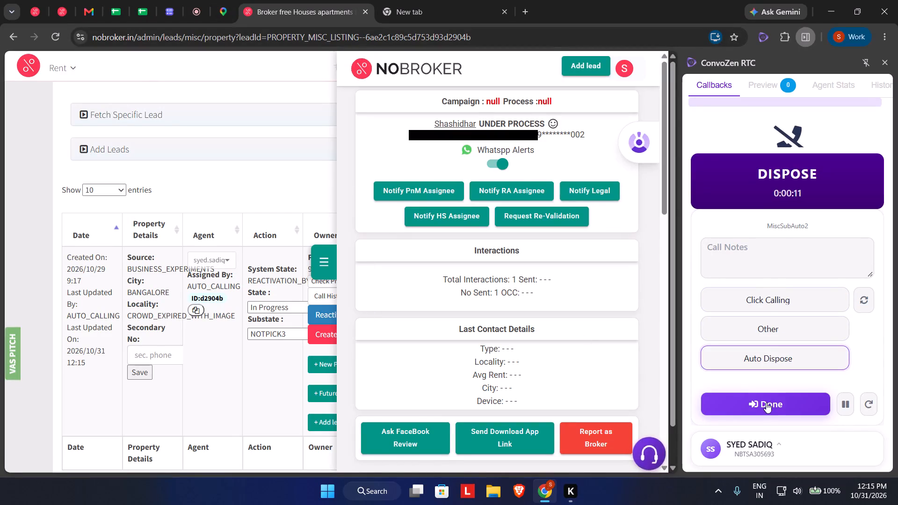
pyautogui.click(766, 403)
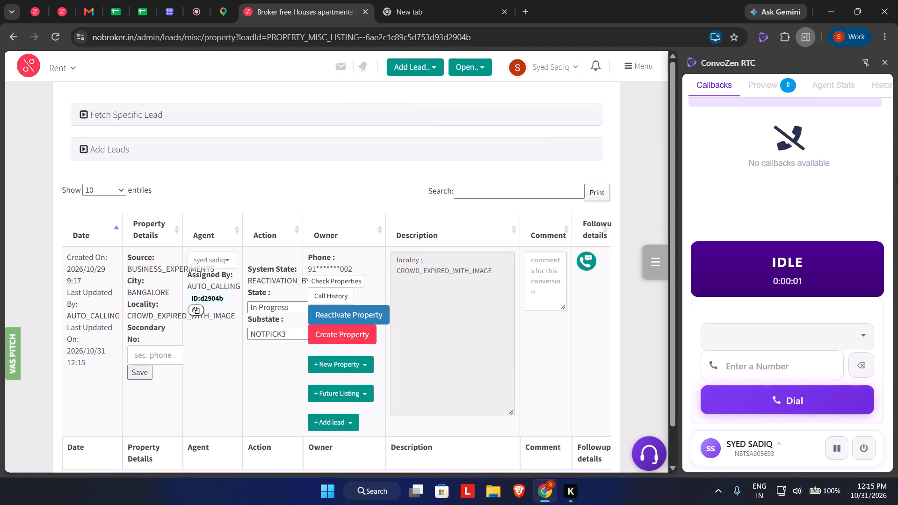
# Review the agent stats and the recent call history, finishing back at the callbacks view.
pyautogui.click(836, 90)
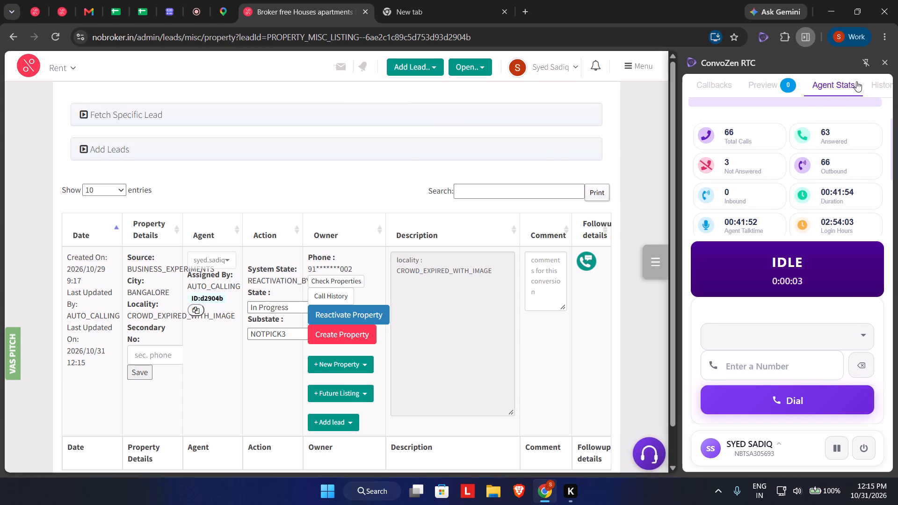
pyautogui.click(882, 82)
pyautogui.scroll(-1, 847, 150)
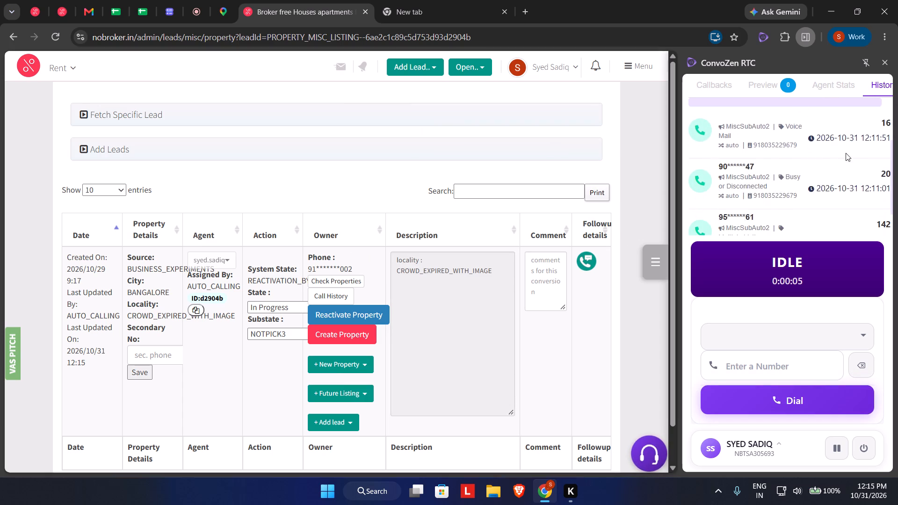
pyautogui.scroll(-11, 846, 153)
pyautogui.scroll(7, 851, 179)
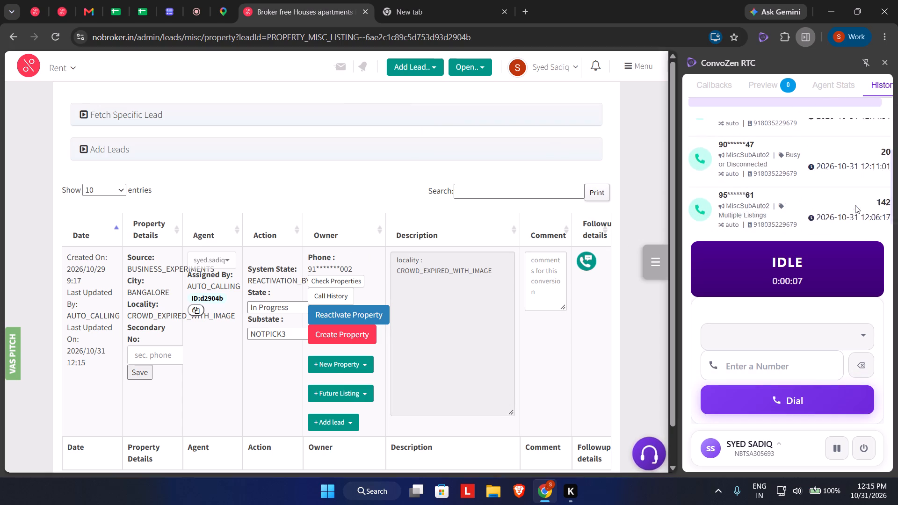
pyautogui.scroll(6, 855, 205)
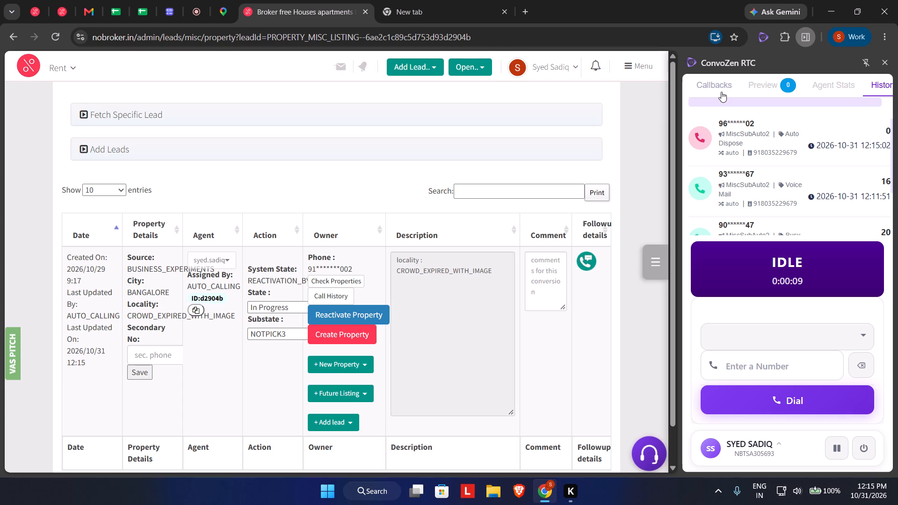
pyautogui.click(721, 91)
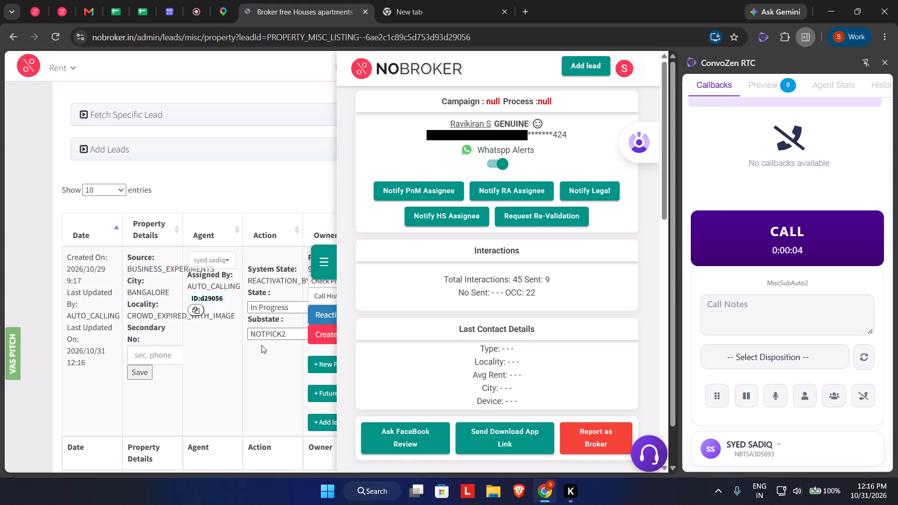
pyautogui.click(284, 337)
pyautogui.click(282, 282)
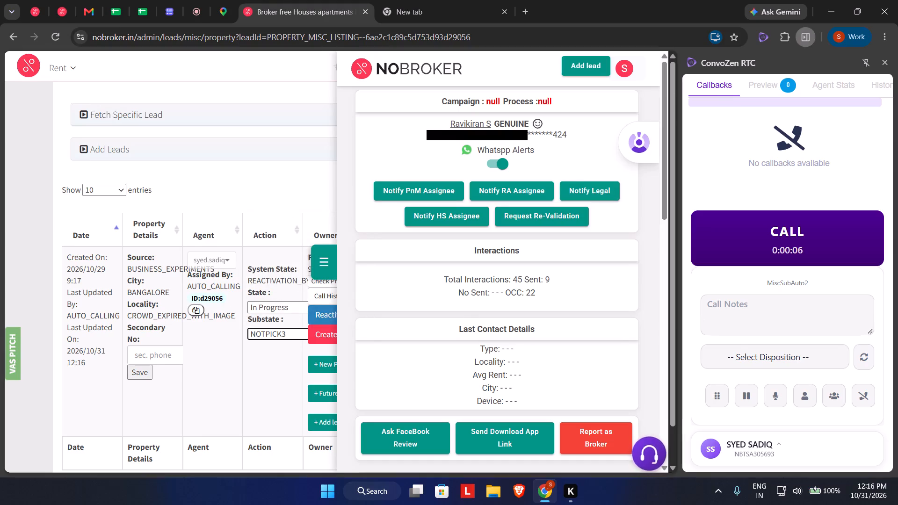
# Choose disposition Outbound, with Not Picked at level 2 and Voice Mail at level 3, end the call and submit it.
pyautogui.click(740, 354)
pyautogui.click(740, 406)
pyautogui.click(738, 369)
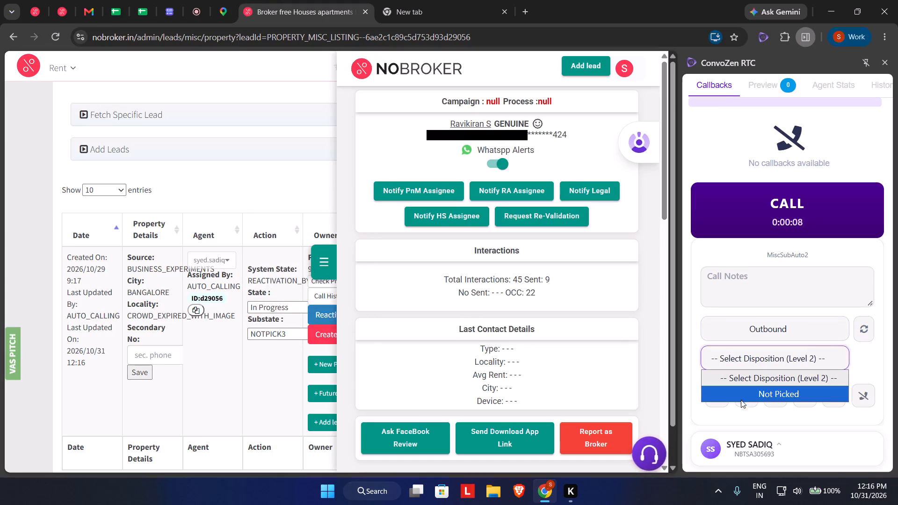
pyautogui.click(741, 397)
pyautogui.click(745, 358)
pyautogui.click(771, 445)
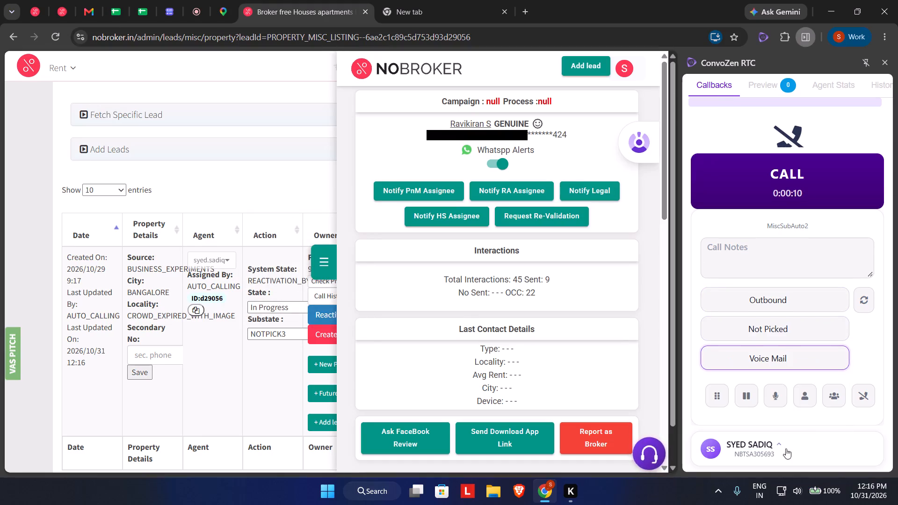
pyautogui.click(860, 397)
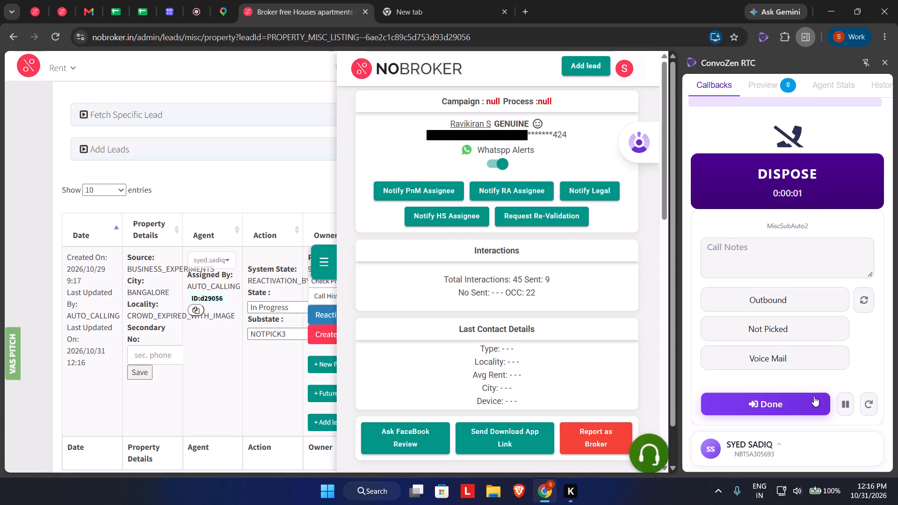
pyautogui.click(812, 397)
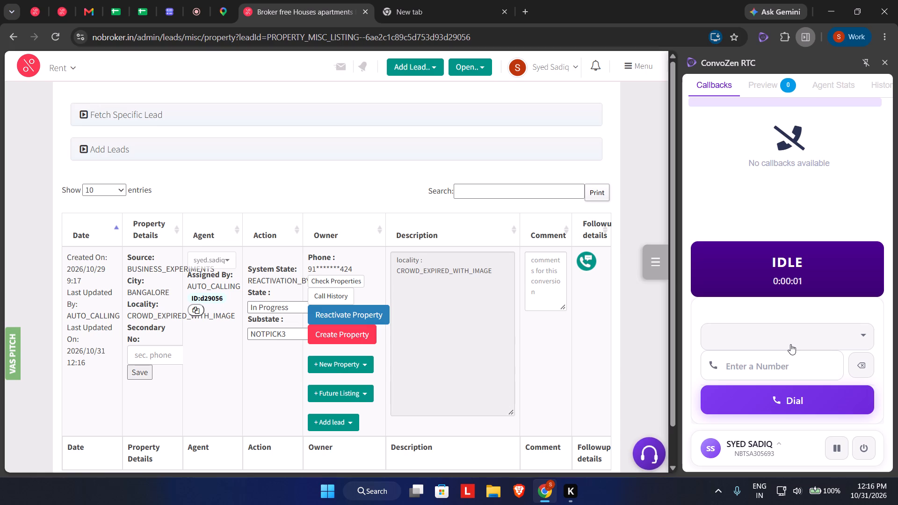
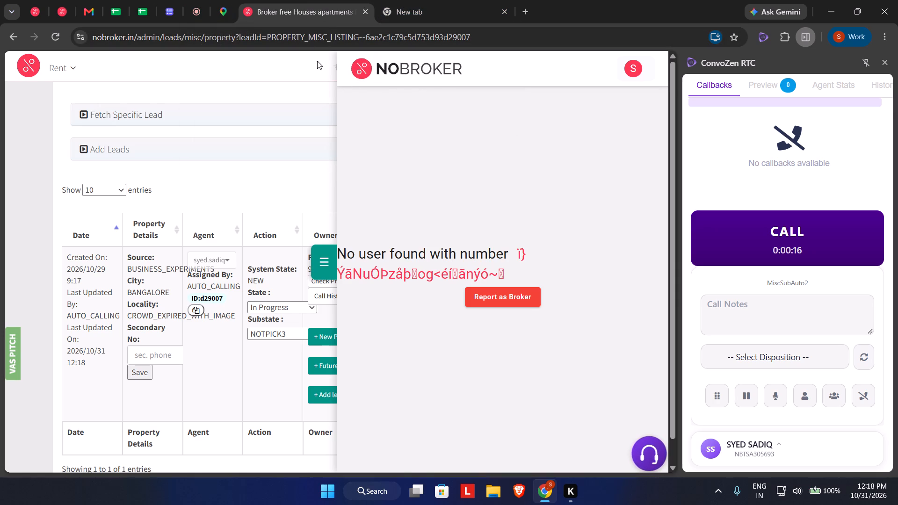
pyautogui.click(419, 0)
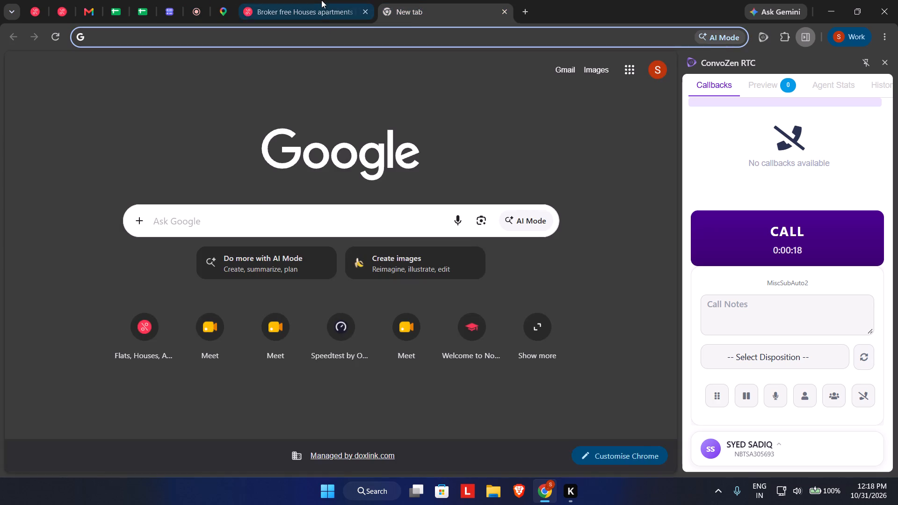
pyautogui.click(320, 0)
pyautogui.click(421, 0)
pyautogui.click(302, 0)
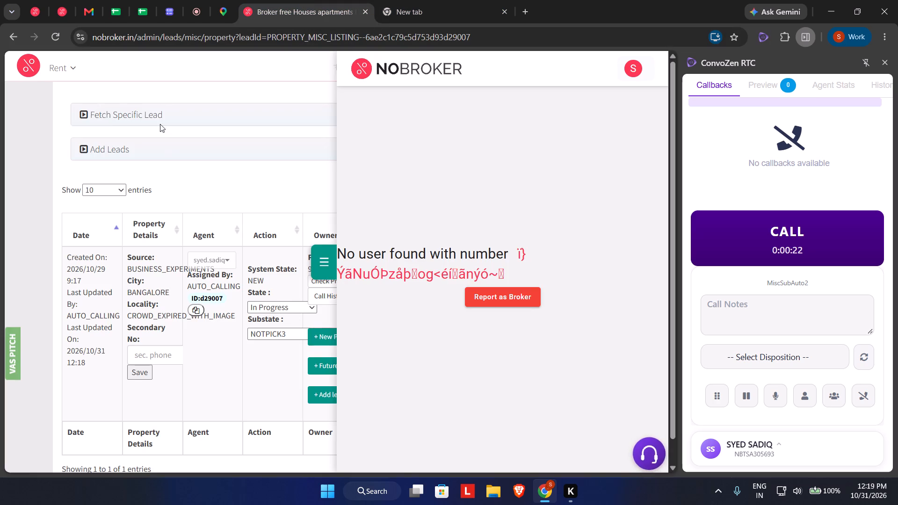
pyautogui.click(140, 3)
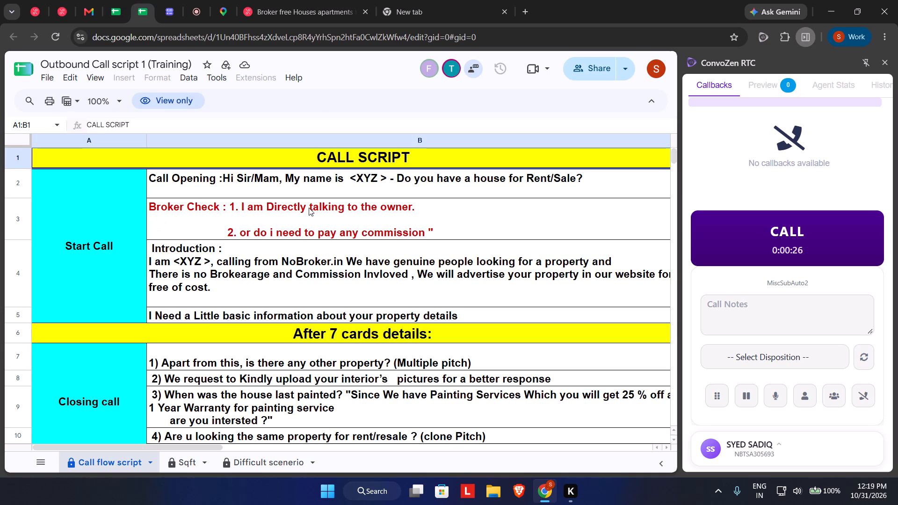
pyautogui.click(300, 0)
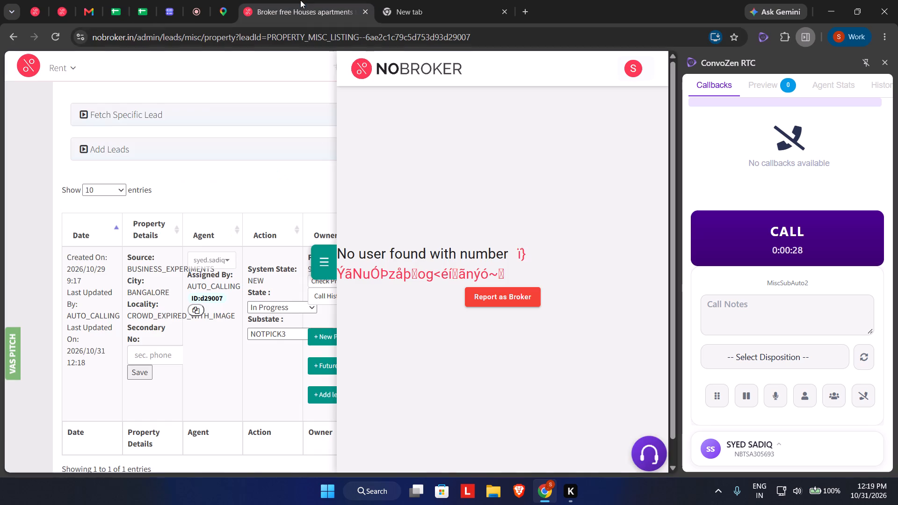
pyautogui.click(280, 336)
pyautogui.click(279, 334)
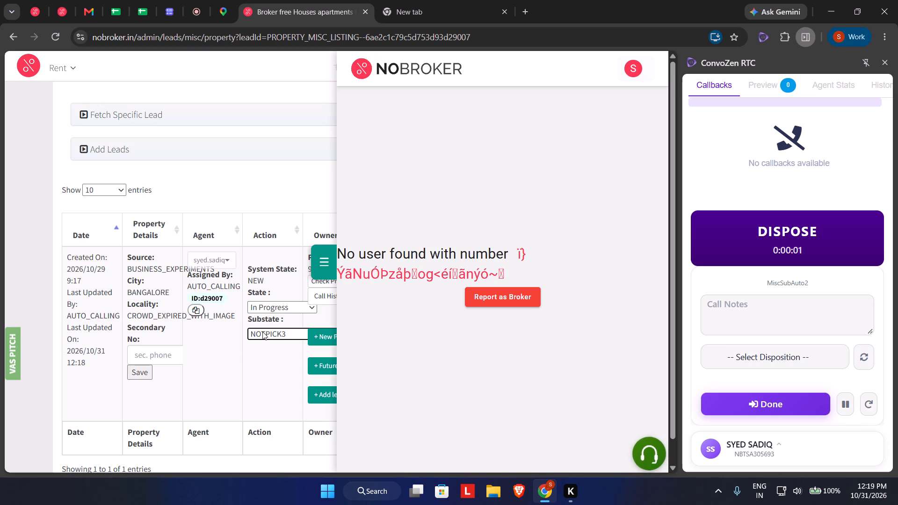
pyautogui.click(262, 332)
pyautogui.click(273, 303)
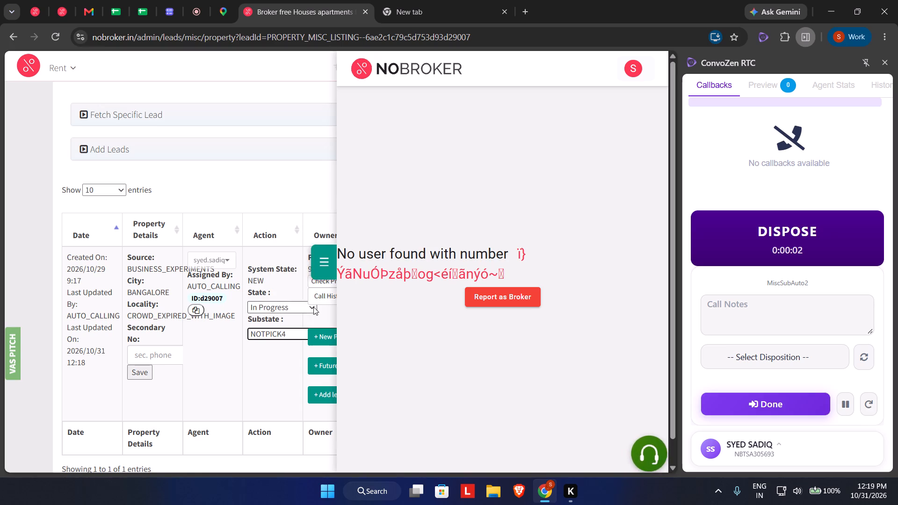
# Submit the call's disposition as Outbound, with Not Picked at level 2 and Voice Mail at level 3.
pyautogui.click(758, 355)
pyautogui.click(766, 408)
pyautogui.click(767, 361)
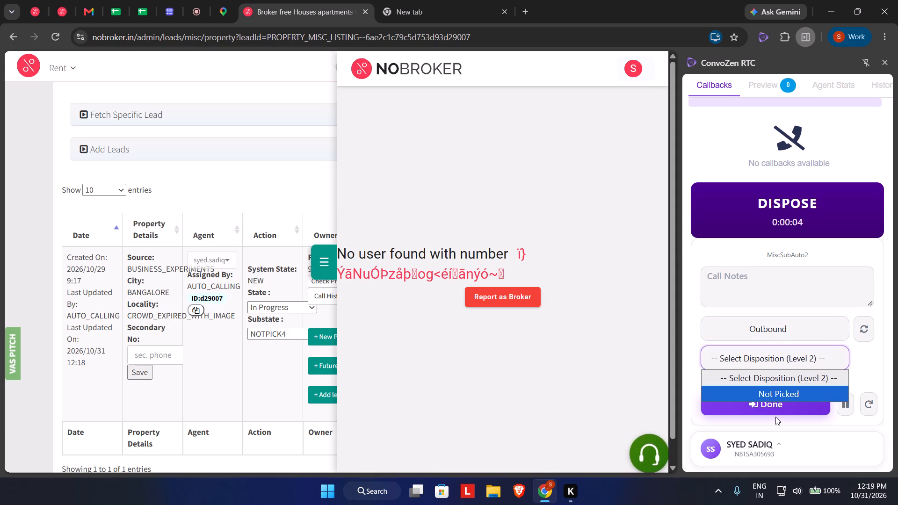
pyautogui.click(768, 395)
pyautogui.click(760, 364)
pyautogui.click(769, 440)
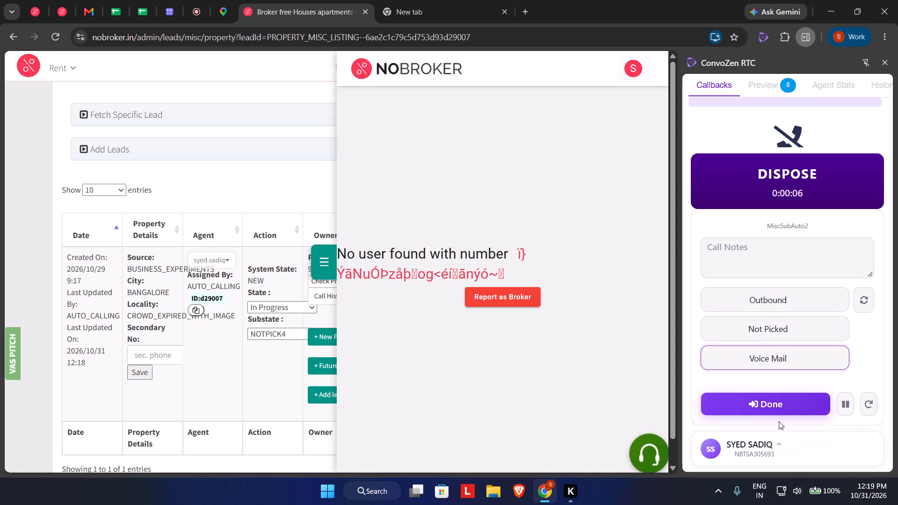
pyautogui.click(779, 409)
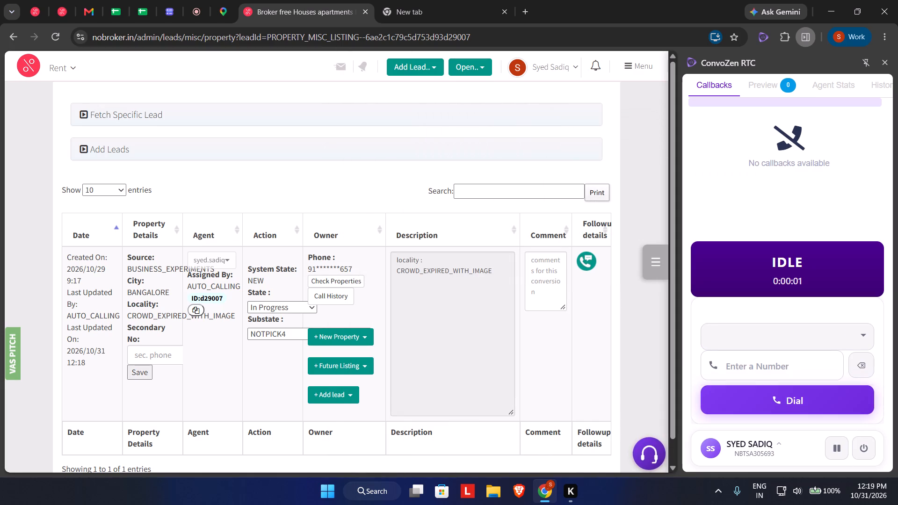
# Review the agent stats and recent call history, finishing back at the callbacks view.
pyautogui.click(839, 87)
pyautogui.click(864, 79)
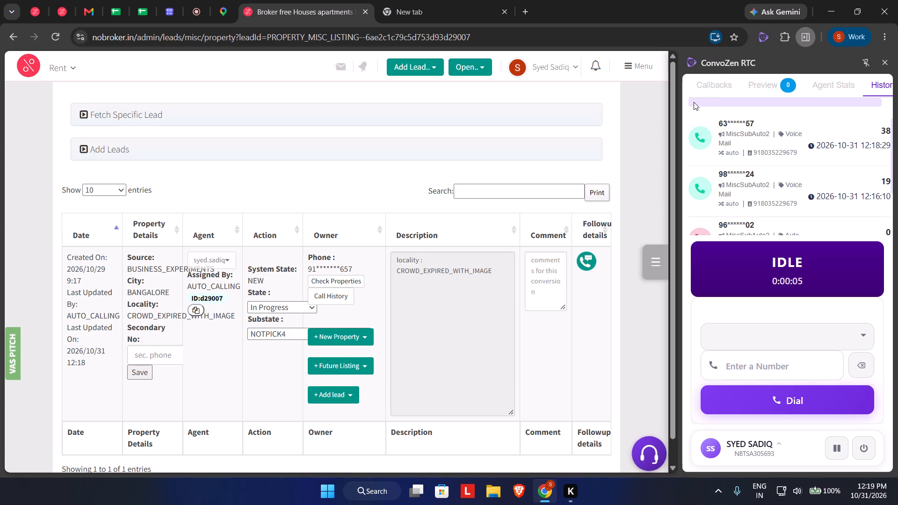
pyautogui.click(707, 84)
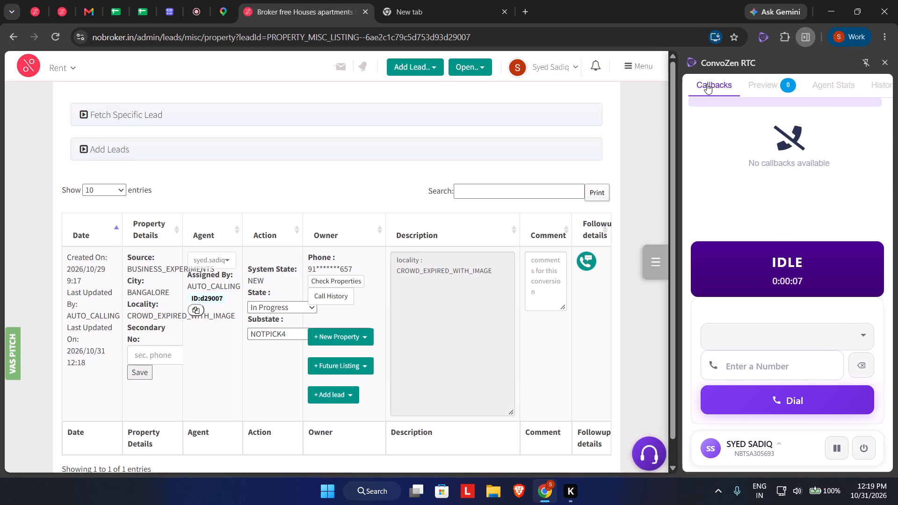
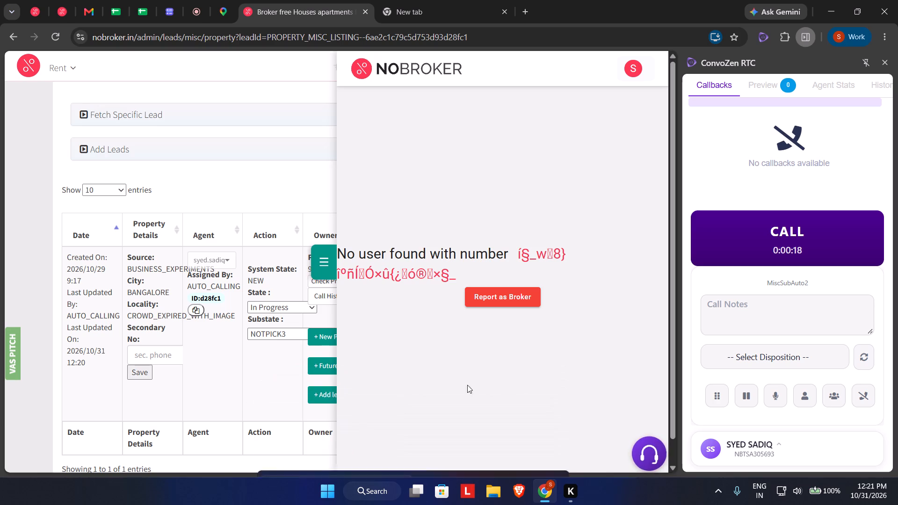
# Set the state of property lead d28fc1 to Rejected with the substate Rented Out.
pyautogui.click(276, 307)
pyautogui.click(273, 365)
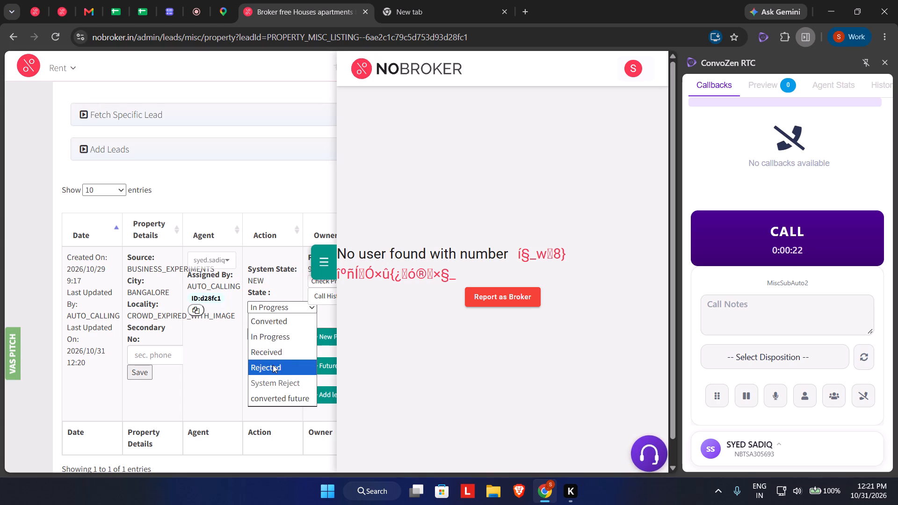
pyautogui.doubleClick(273, 365)
pyautogui.click(280, 330)
pyautogui.click(283, 323)
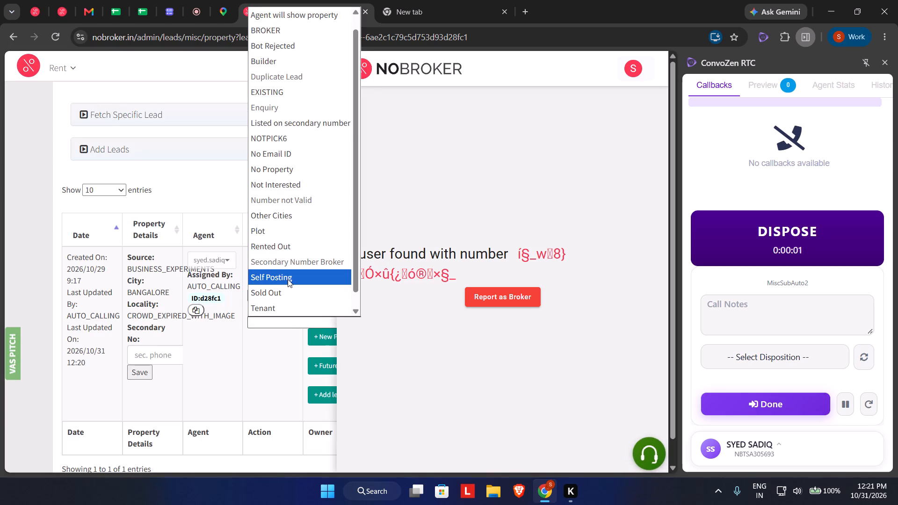
pyautogui.click(313, 249)
# Submit the call's disposition as Click Calling, choosing a level 2 category and Rented Out at level 3.
pyautogui.click(776, 358)
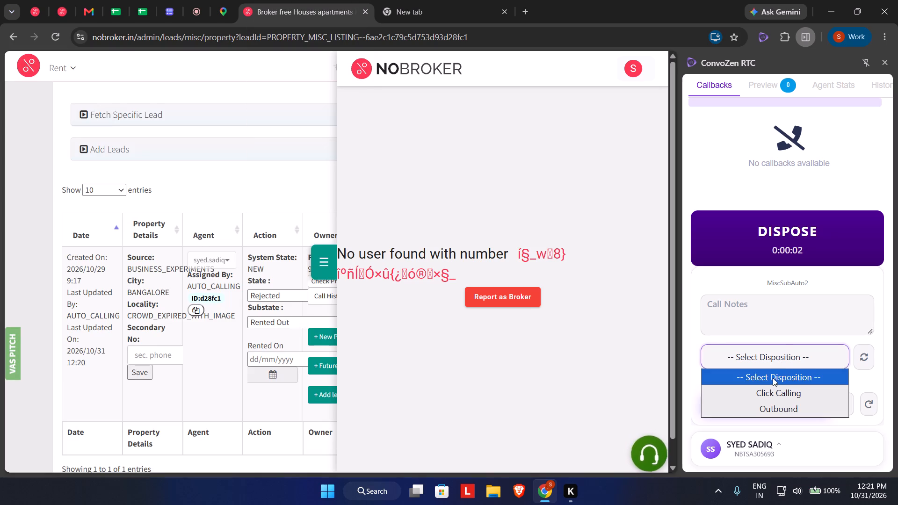
pyautogui.click(769, 392)
pyautogui.click(767, 347)
pyautogui.click(799, 438)
pyautogui.click(796, 358)
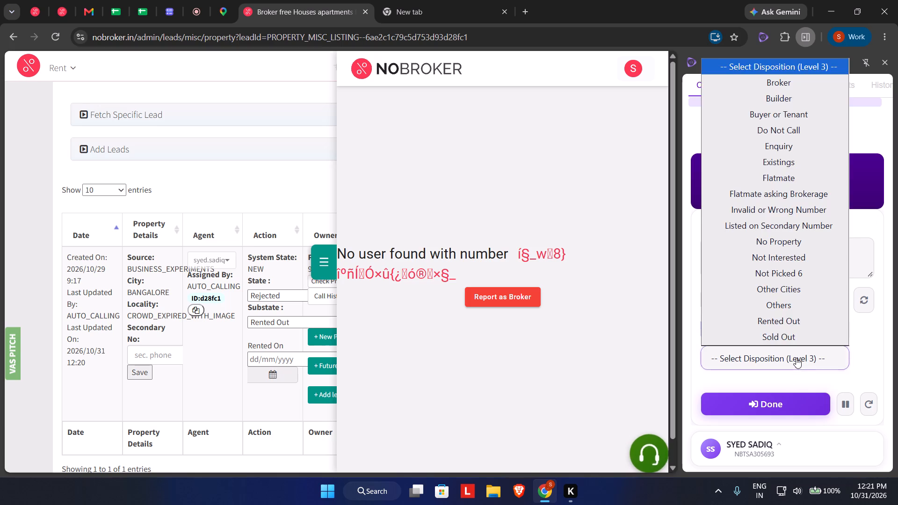
pyautogui.click(769, 326)
pyautogui.click(744, 404)
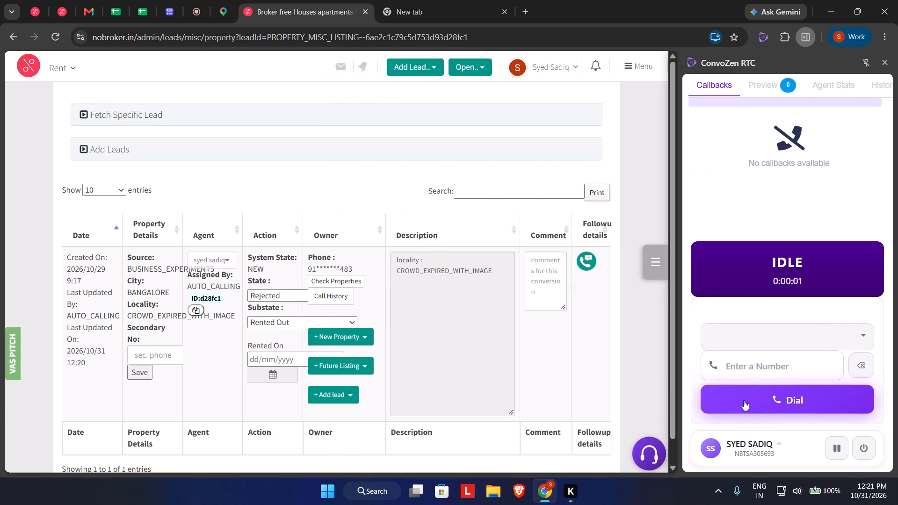
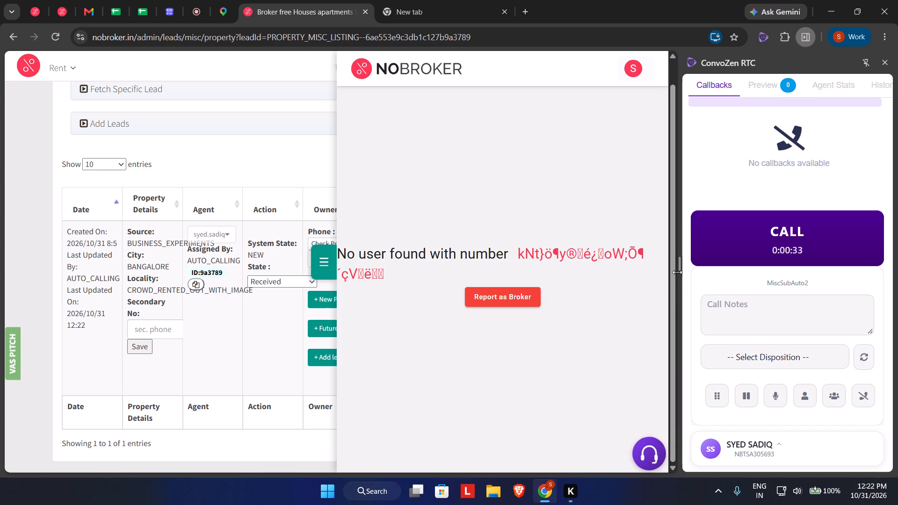
pyautogui.click(278, 281)
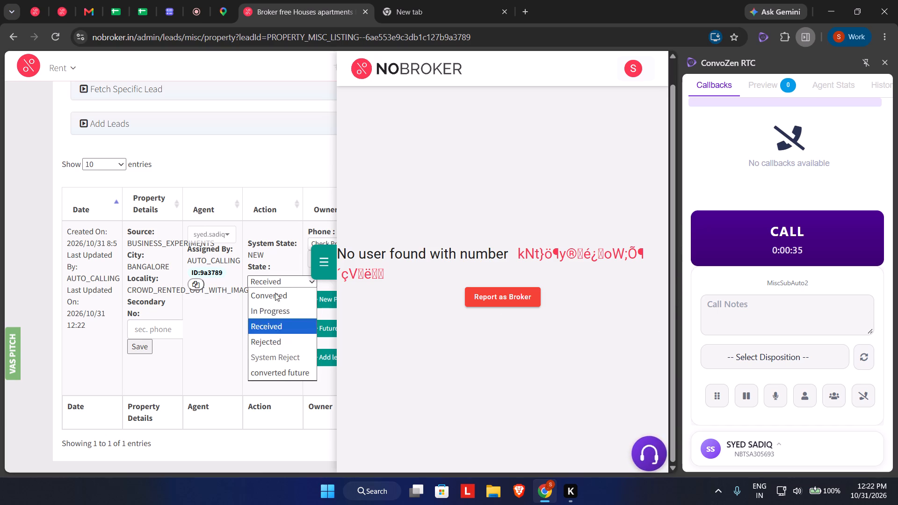
pyautogui.click(266, 341)
pyautogui.click(277, 303)
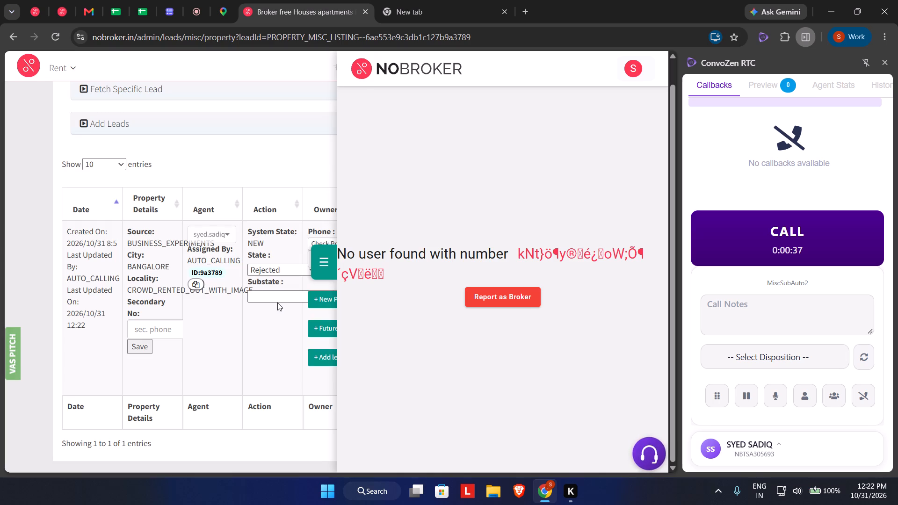
pyautogui.click(277, 294)
pyautogui.click(260, 228)
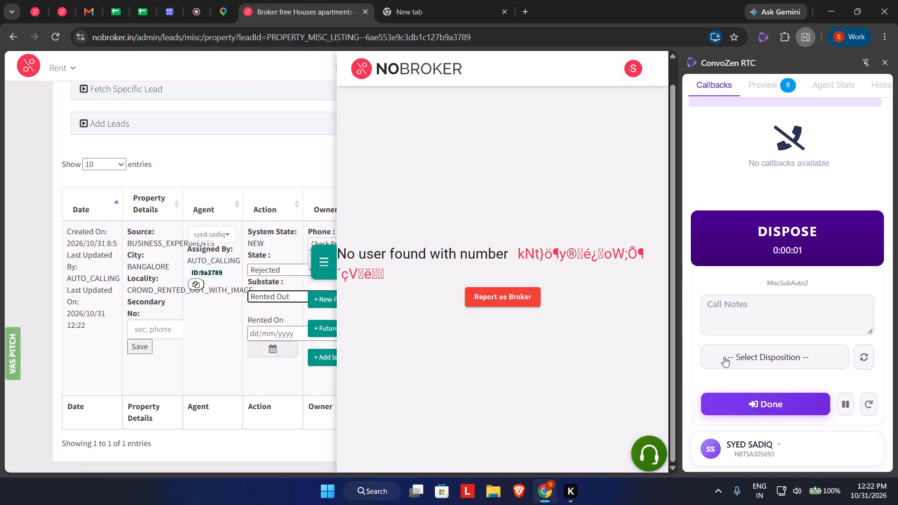
# Submit the call's disposition as Click Calling, with Rejected at level 2 and Rented Out at level 3.
pyautogui.click(724, 357)
pyautogui.moveTo(724, 379); pyautogui.dragTo(723, 386)
pyautogui.click(729, 355)
pyautogui.click(731, 438)
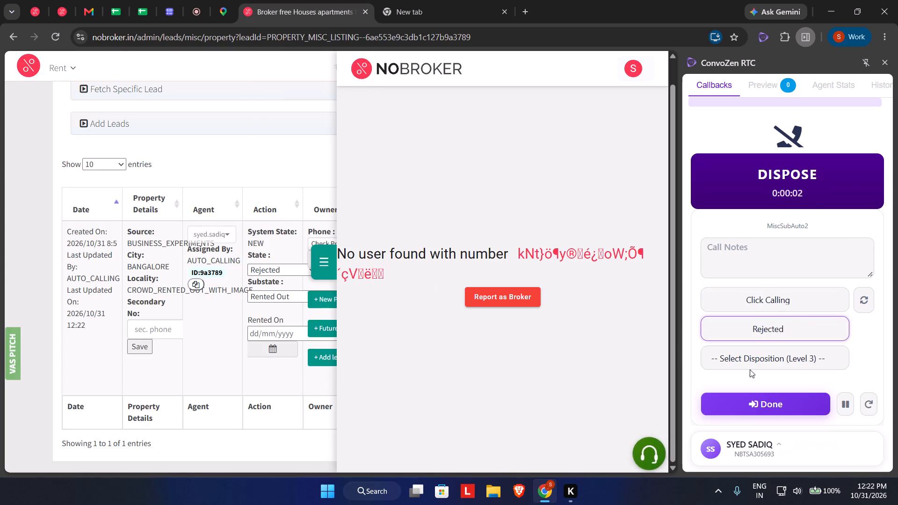
pyautogui.click(754, 352)
pyautogui.click(761, 319)
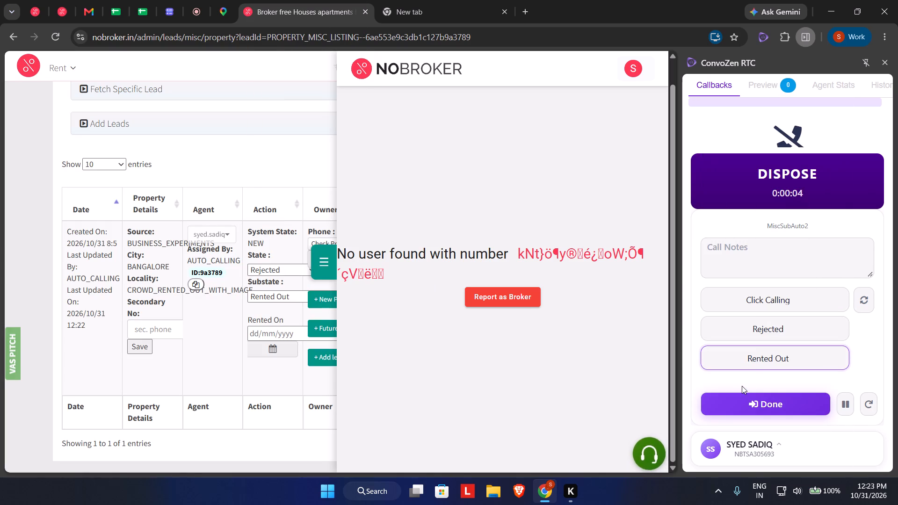
pyautogui.click(736, 400)
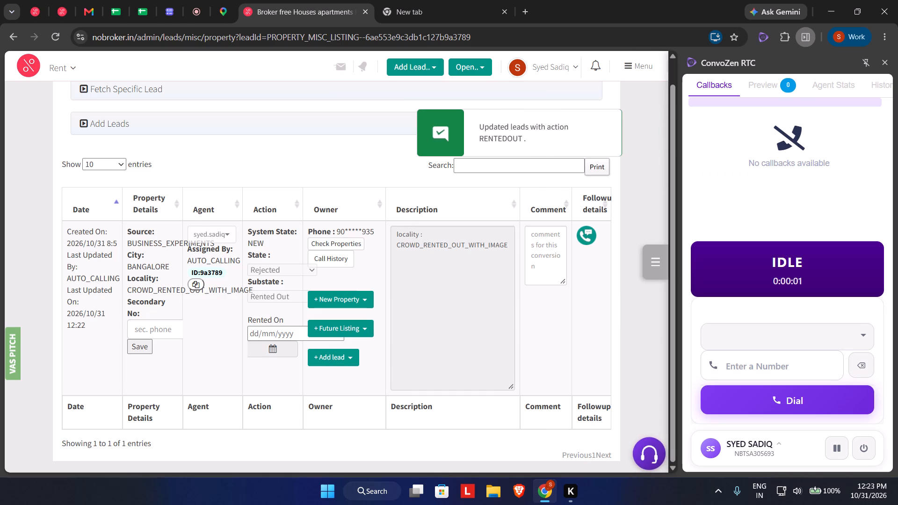
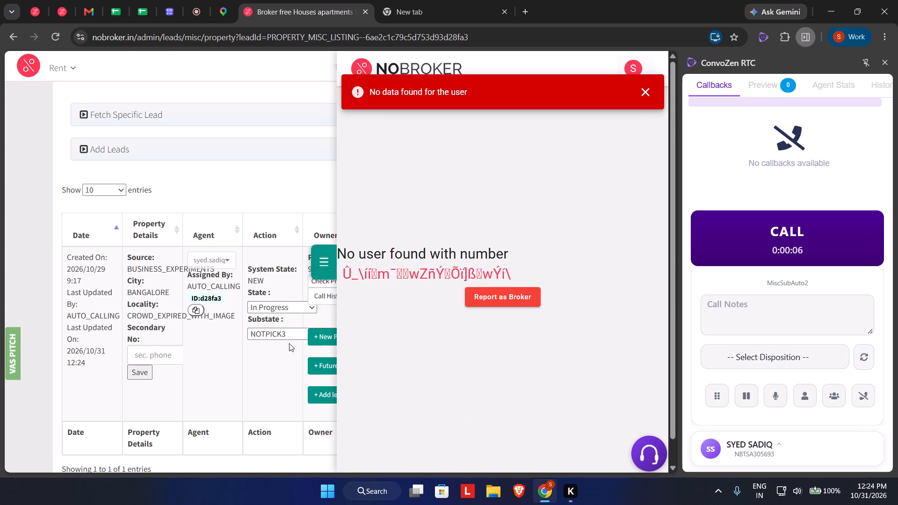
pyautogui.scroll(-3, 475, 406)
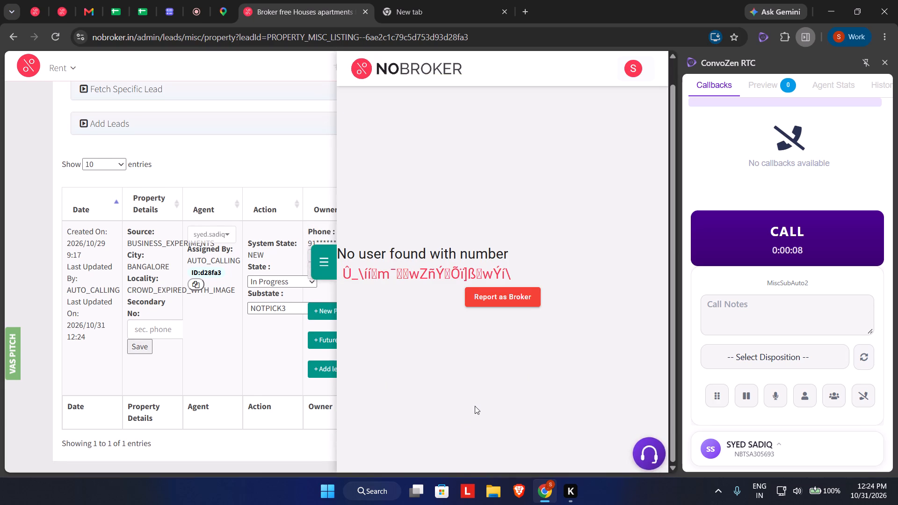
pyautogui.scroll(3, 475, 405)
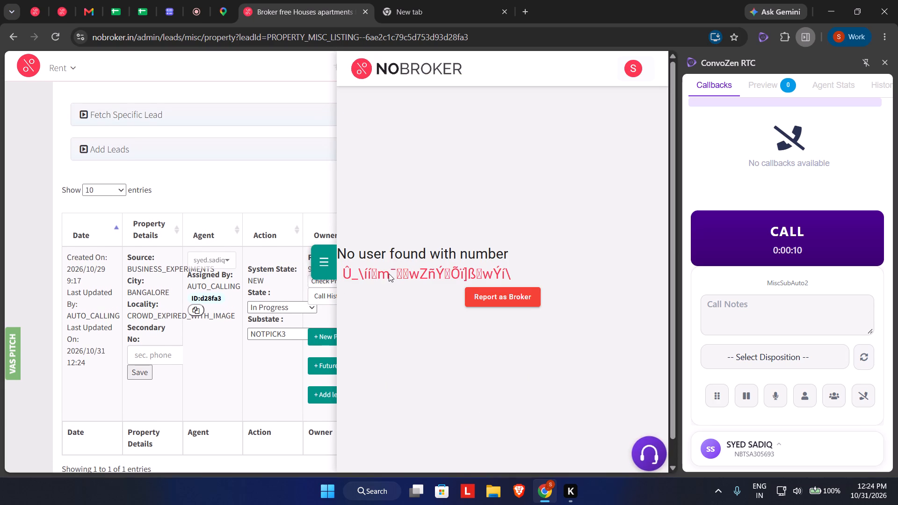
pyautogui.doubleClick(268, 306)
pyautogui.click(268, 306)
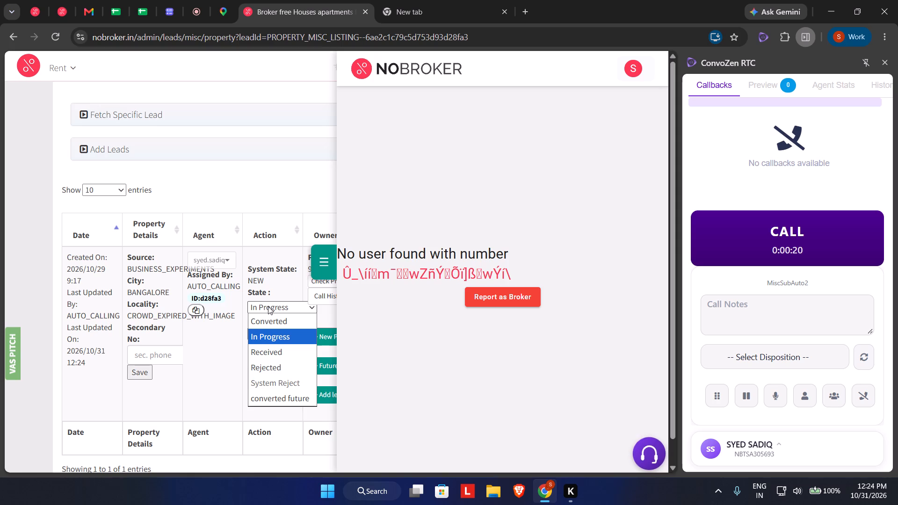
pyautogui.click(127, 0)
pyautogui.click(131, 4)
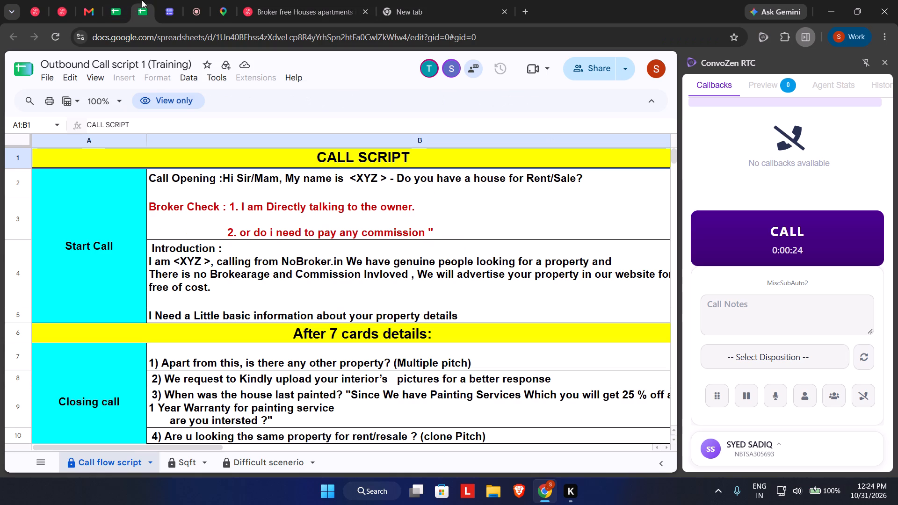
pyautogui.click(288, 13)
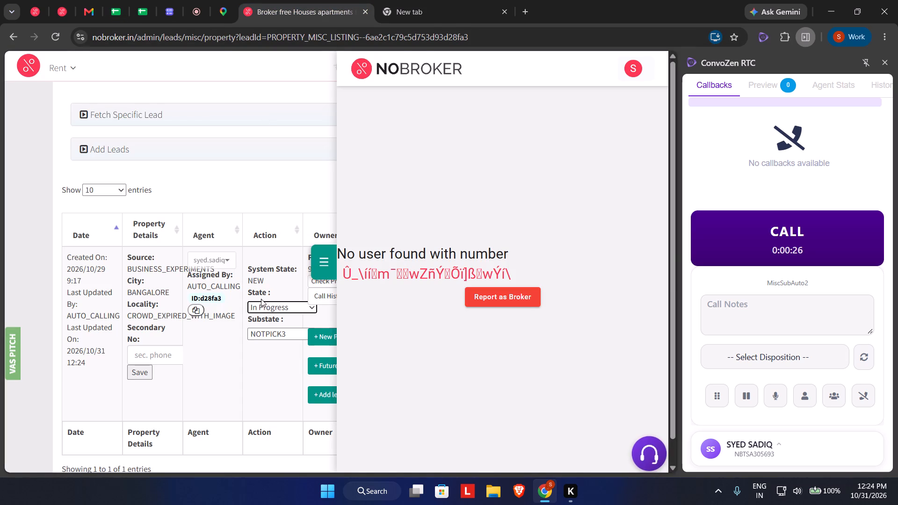
# Set the state of property lead d28fa3 to Rejected with the substate Rented Out.
pyautogui.doubleClick(264, 307)
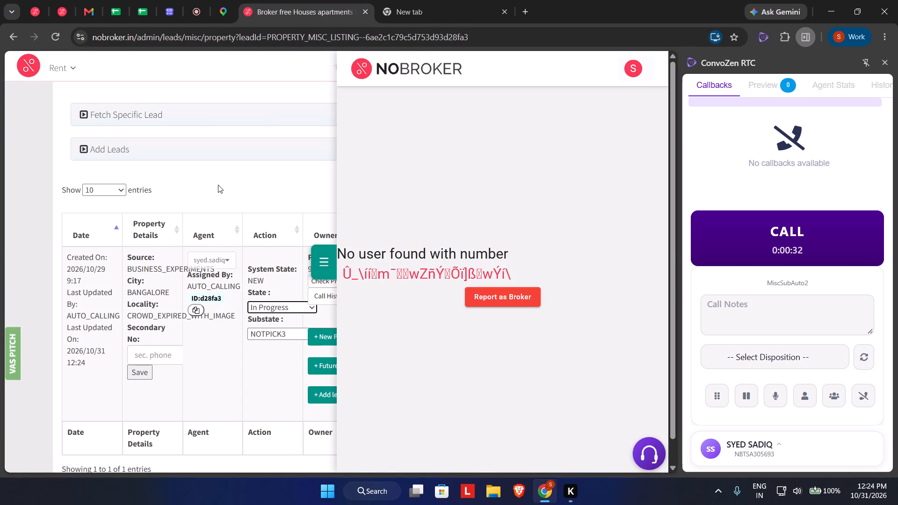
pyautogui.tripleClick(294, 309)
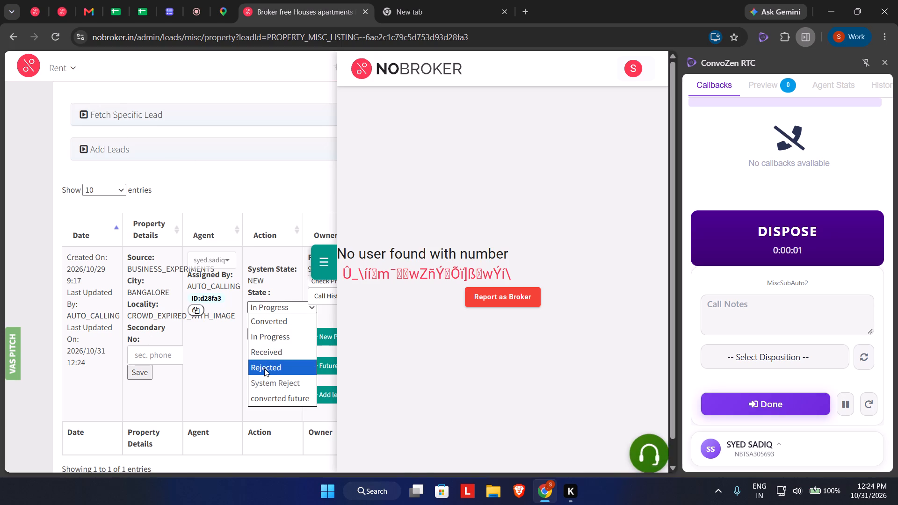
pyautogui.doubleClick(264, 368)
pyautogui.doubleClick(277, 325)
pyautogui.click(274, 315)
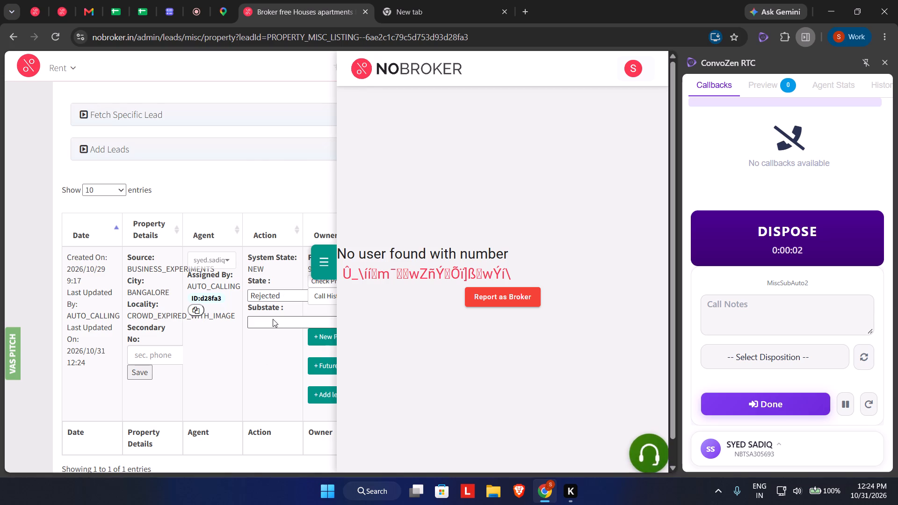
pyautogui.click(273, 319)
pyautogui.click(276, 245)
# Submit the call's disposition as Click Calling, with Rejected at level 2 and a reason selected at level 3.
pyautogui.click(753, 357)
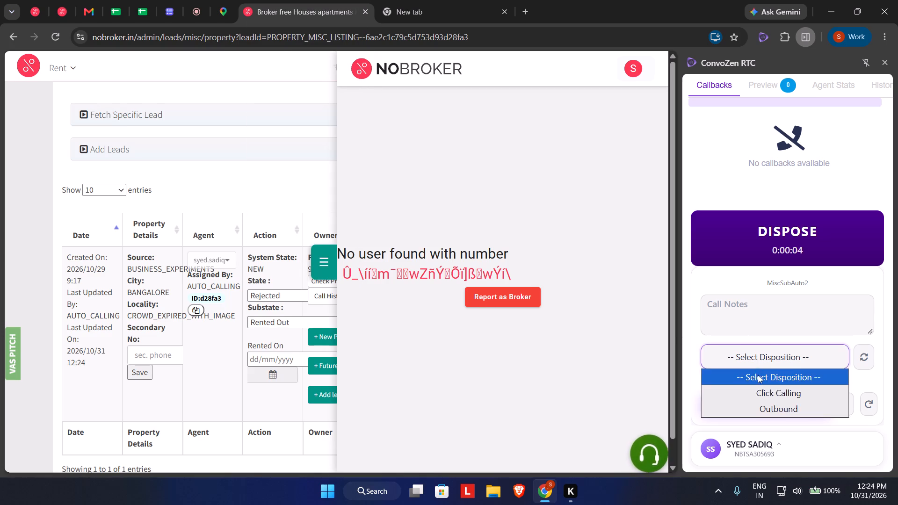
pyautogui.click(759, 388)
pyautogui.click(767, 365)
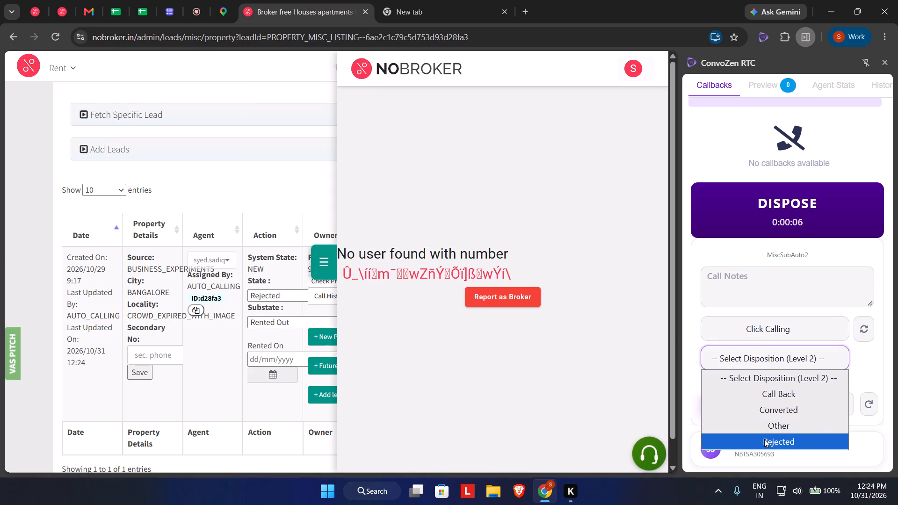
pyautogui.click(764, 439)
pyautogui.click(762, 355)
pyautogui.click(759, 318)
pyautogui.click(754, 404)
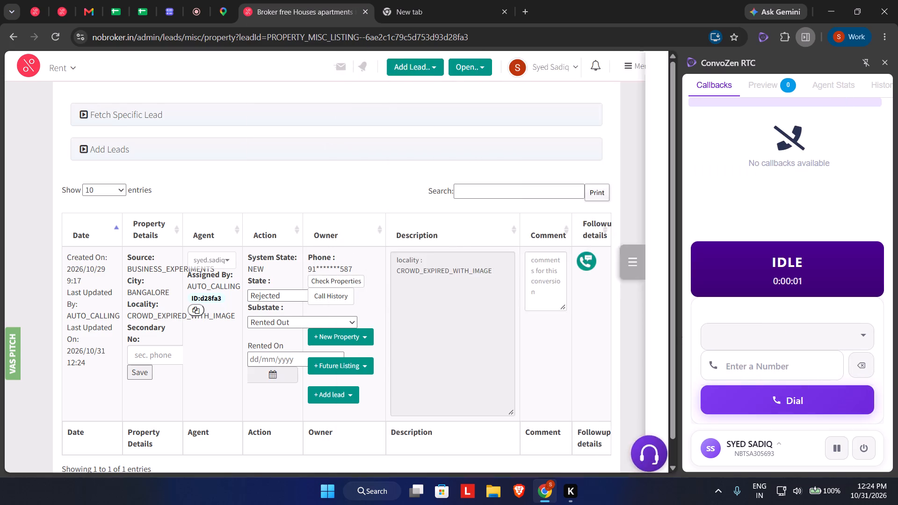
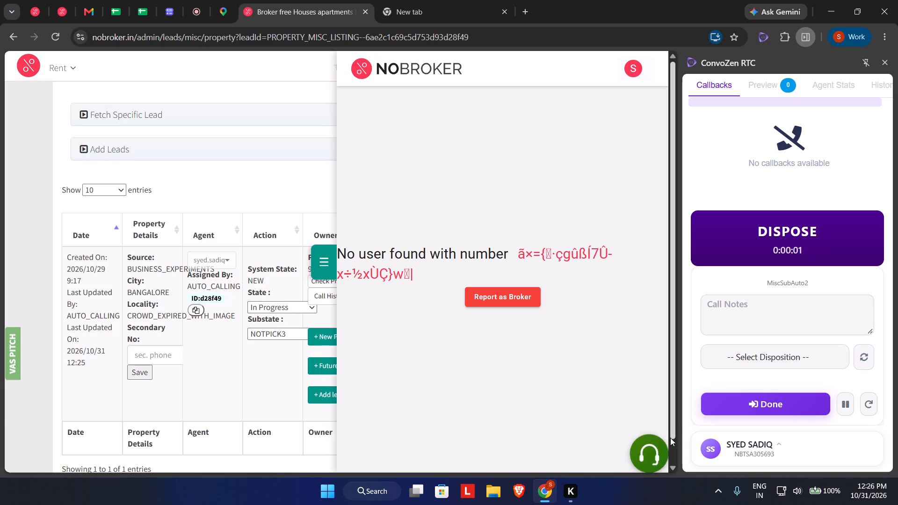
# Set the substate of property lead d28f49 to NOTPICK4.
pyautogui.click(263, 335)
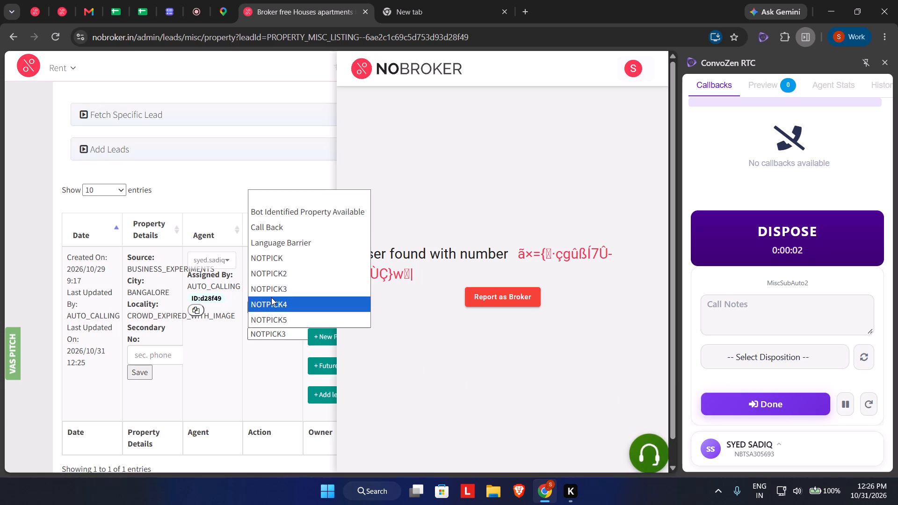
pyautogui.click(271, 297)
# Submit the call's disposition as Click Calling, with Call Back at level 2 and a reason selected at level 3.
pyautogui.click(772, 356)
pyautogui.click(779, 392)
pyautogui.click(771, 359)
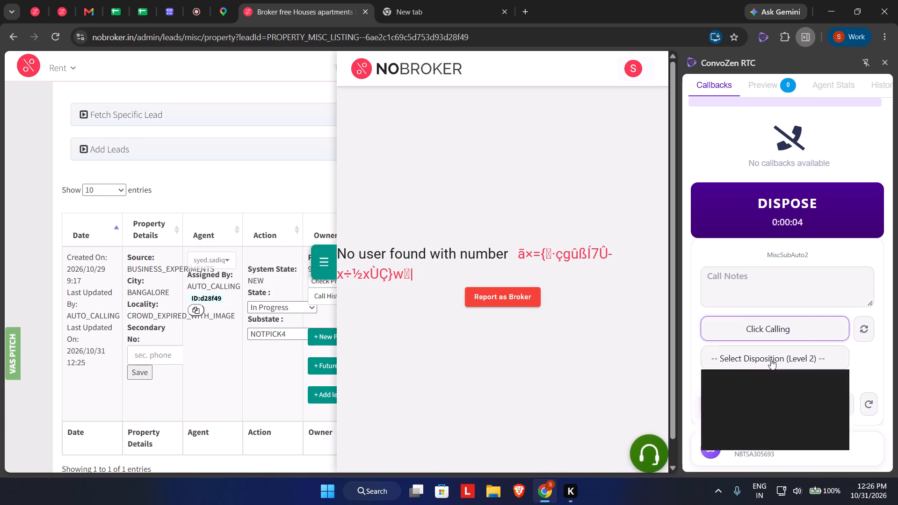
pyautogui.click(766, 385)
pyautogui.click(763, 364)
pyautogui.click(765, 398)
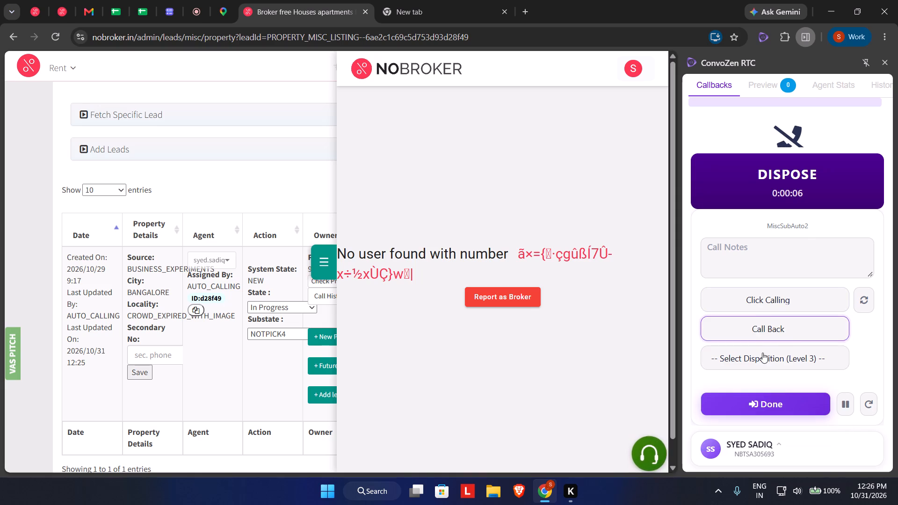
pyautogui.click(762, 353)
pyautogui.moveTo(767, 207); pyautogui.dragTo(767, 211)
pyautogui.click(774, 400)
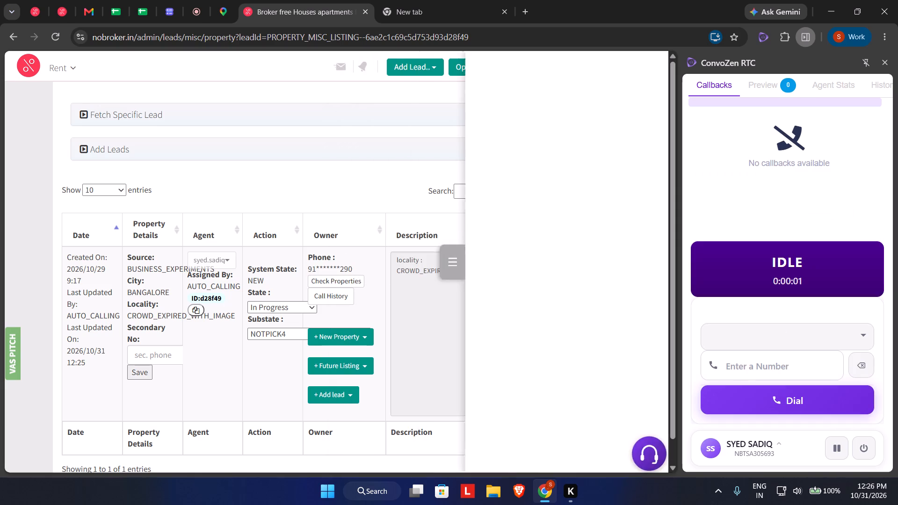
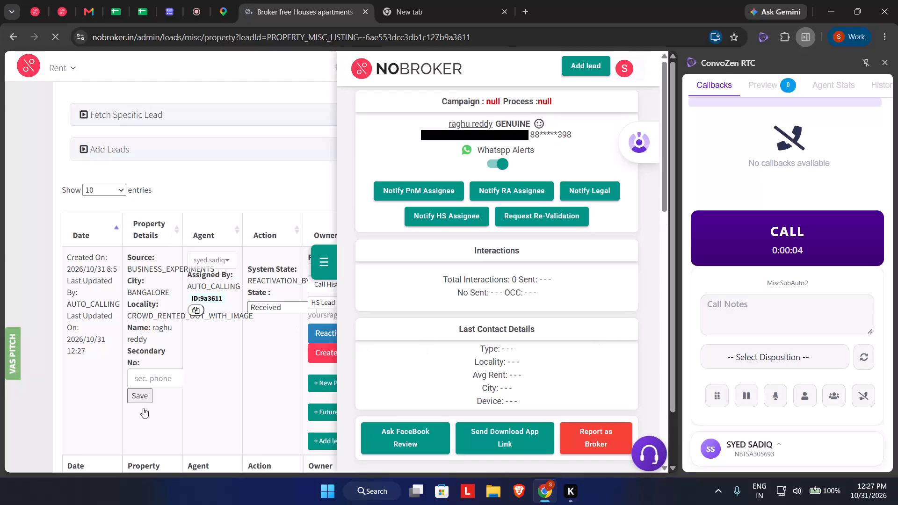
# Set the state of property lead 9a3611 to Rejected and its substate to Rented Out.
pyautogui.scroll(-6, 348, 379)
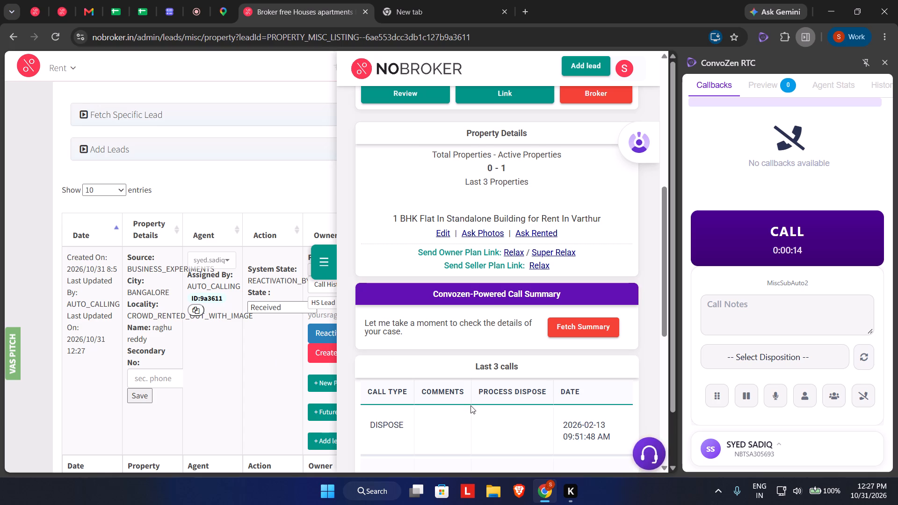
pyautogui.scroll(1, 471, 405)
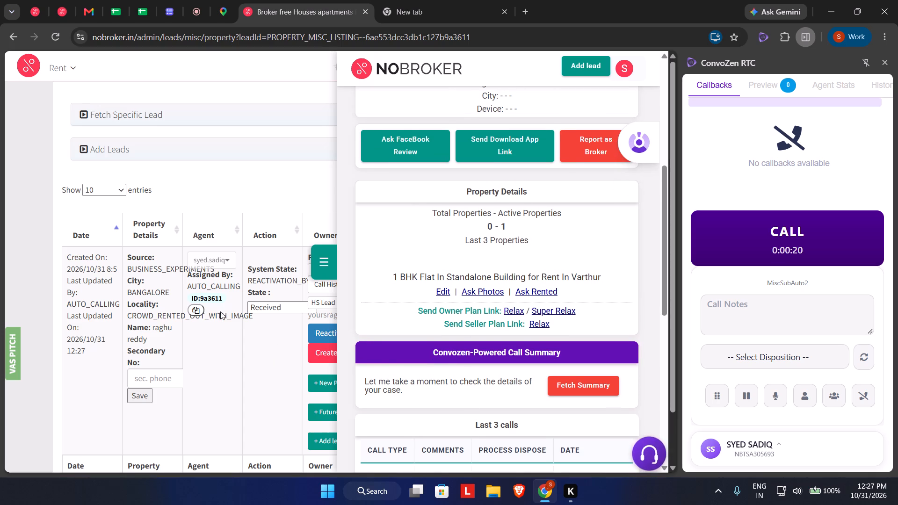
pyautogui.click(284, 310)
pyautogui.click(282, 360)
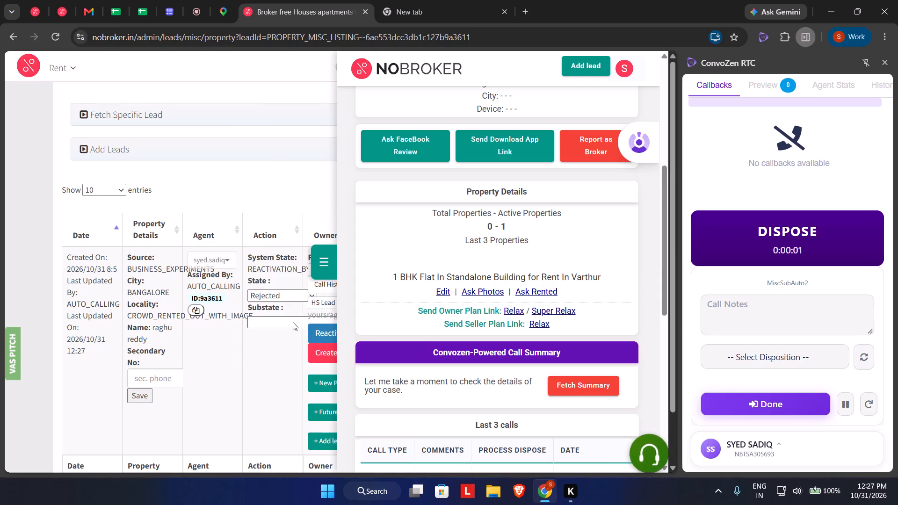
pyautogui.click(293, 322)
pyautogui.doubleClick(271, 256)
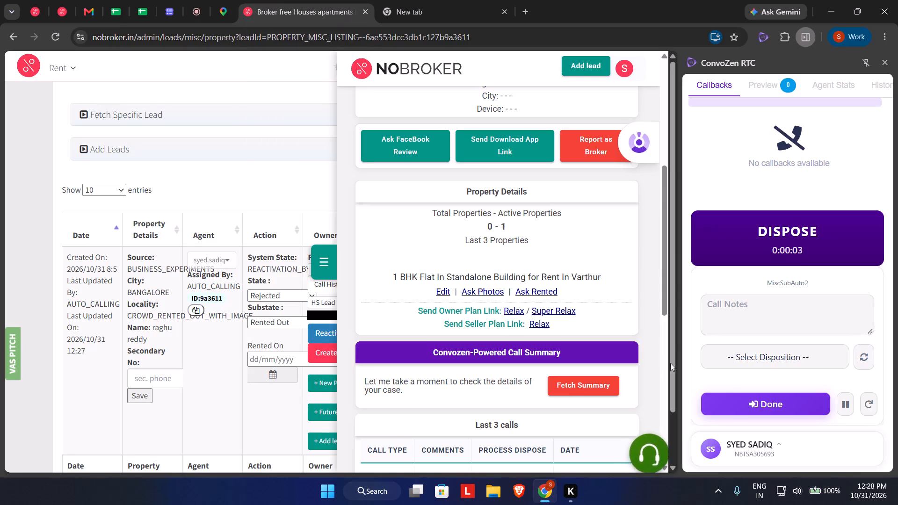
# Submit the call's disposition as Click Calling, with Rejected at level 2 and Rented Out at level 3.
pyautogui.click(788, 353)
pyautogui.moveTo(784, 380); pyautogui.dragTo(784, 390)
pyautogui.click(774, 346)
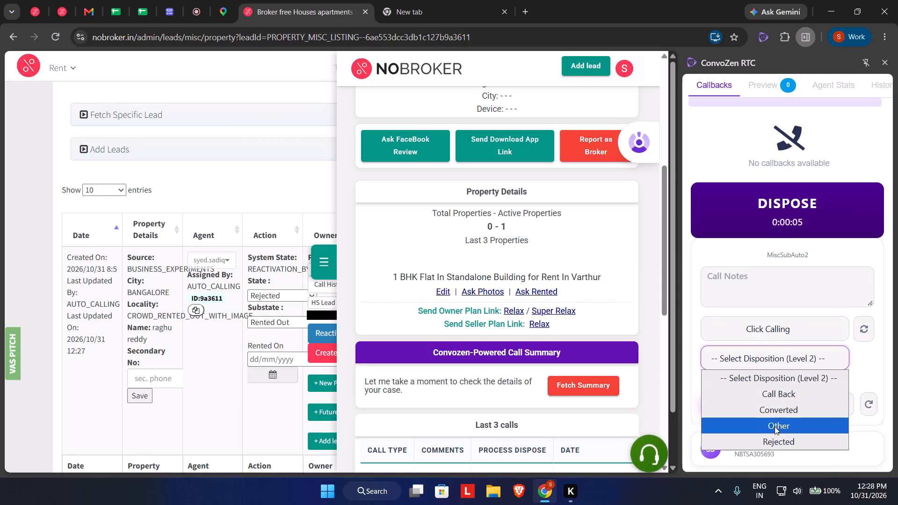
pyautogui.click(772, 436)
pyautogui.moveTo(771, 439); pyautogui.dragTo(770, 434)
pyautogui.click(767, 358)
pyautogui.click(771, 315)
pyautogui.click(779, 407)
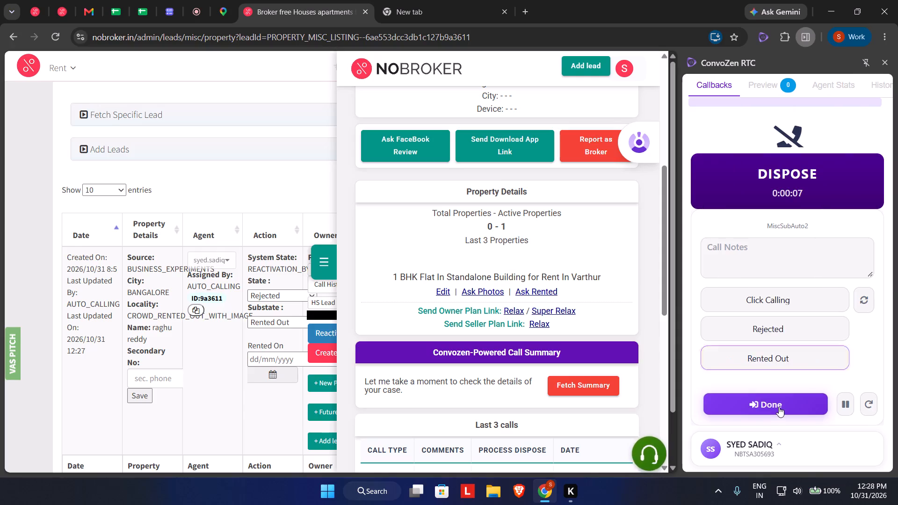
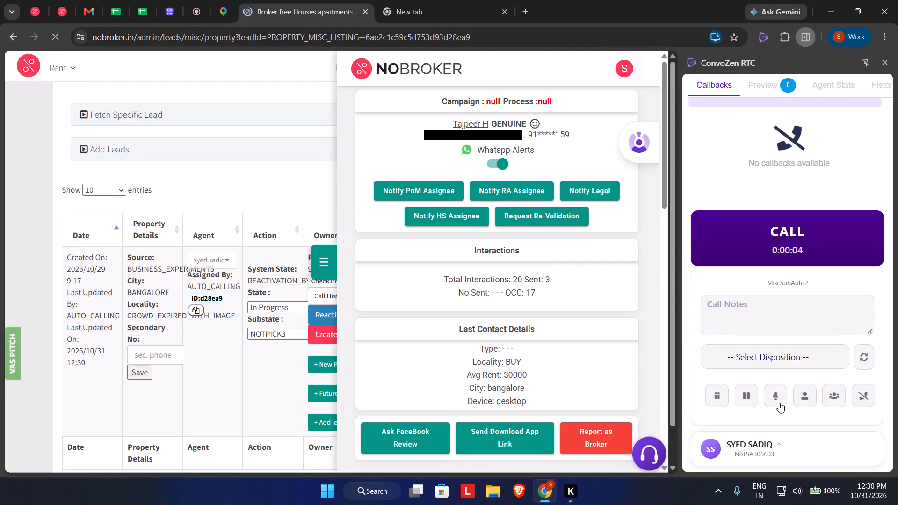
pyautogui.scroll(-4, 397, 302)
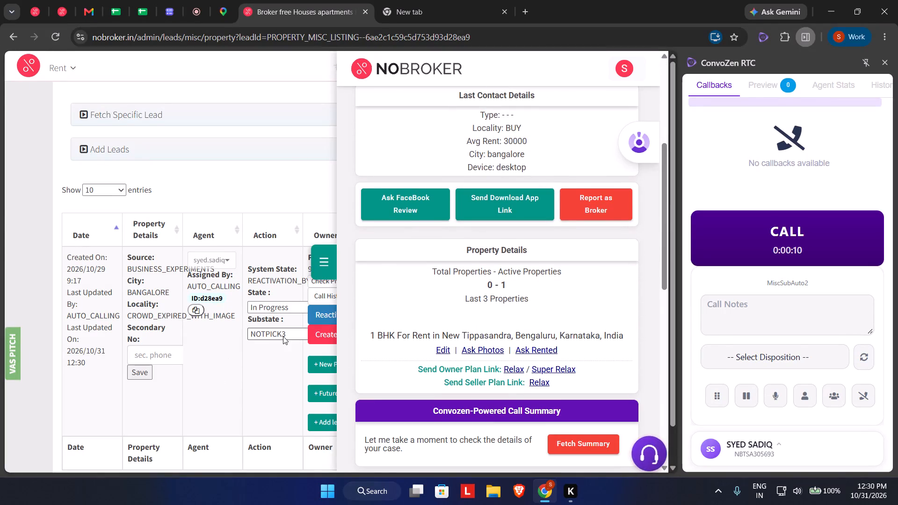
pyautogui.click(288, 307)
pyautogui.click(296, 368)
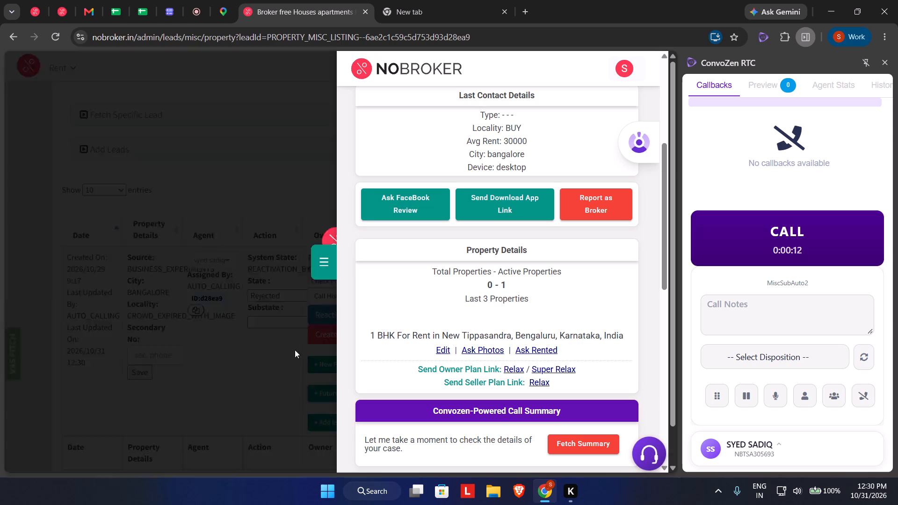
pyautogui.click(284, 322)
pyautogui.click(301, 240)
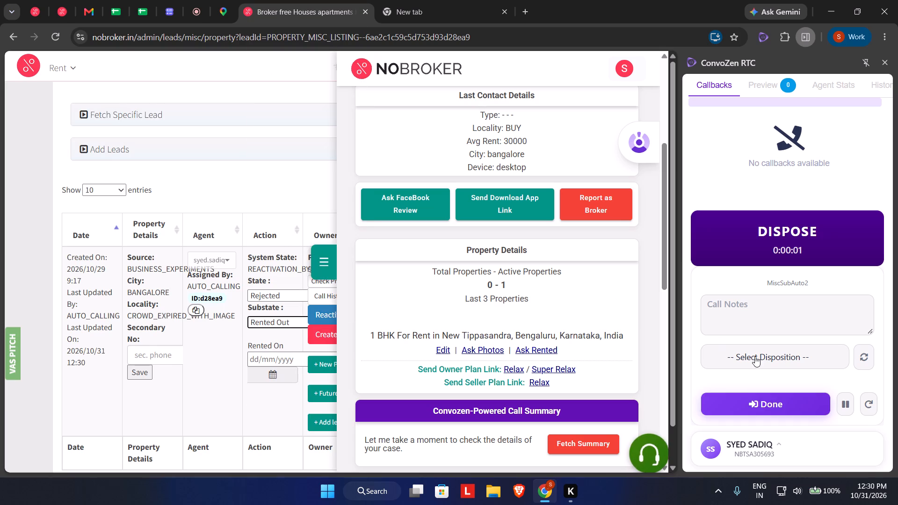
# Submit the call's disposition as Click Calling, with Rejected at level 2 and Rented Out at level 3.
pyautogui.click(764, 357)
pyautogui.moveTo(765, 382); pyautogui.dragTo(764, 390)
pyautogui.click(766, 346)
pyautogui.moveTo(773, 437); pyautogui.dragTo(772, 430)
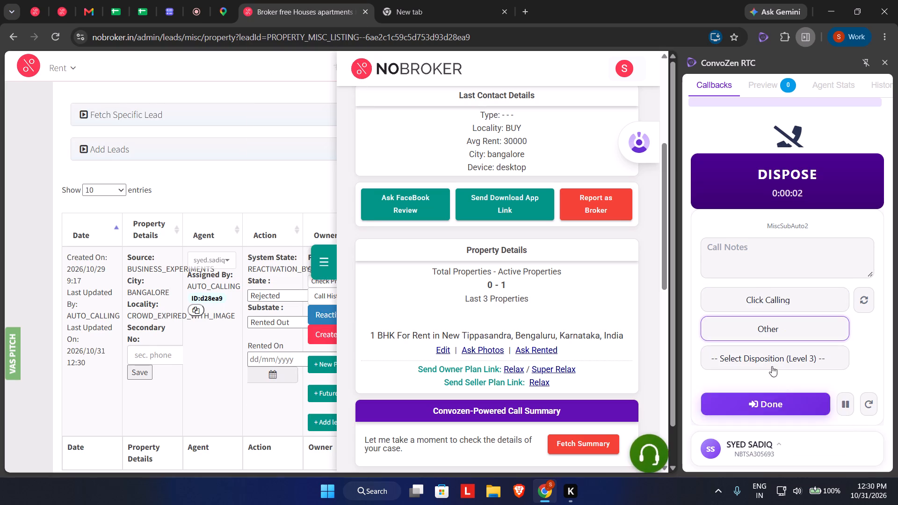
pyautogui.click(772, 365)
pyautogui.click(772, 325)
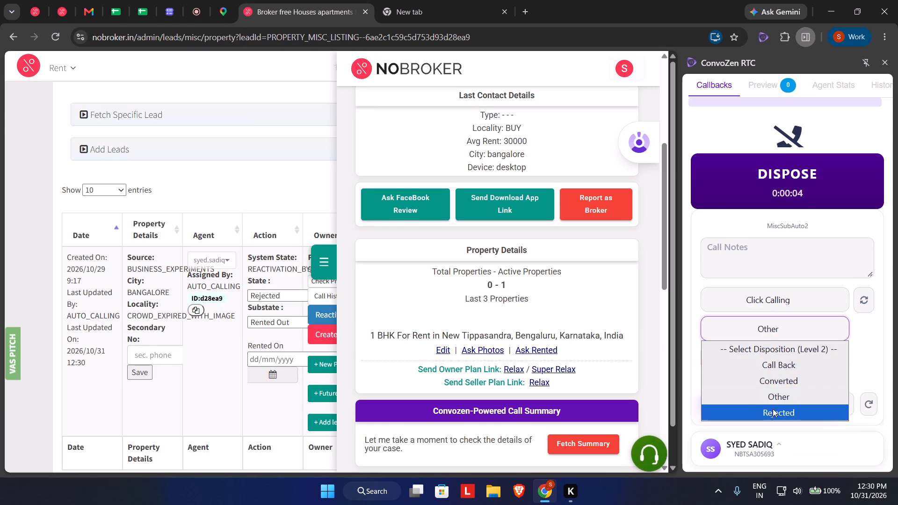
pyautogui.click(773, 410)
pyautogui.click(779, 343)
pyautogui.click(779, 359)
pyautogui.click(779, 318)
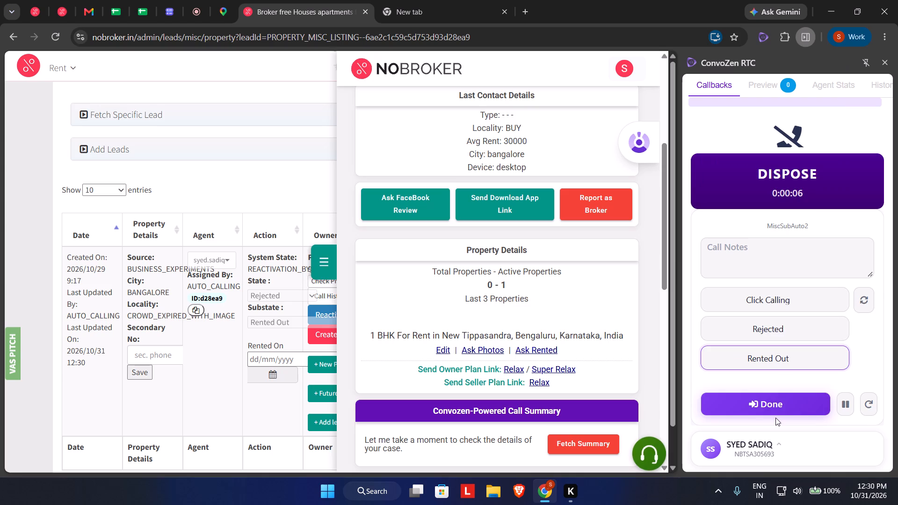
pyautogui.click(776, 402)
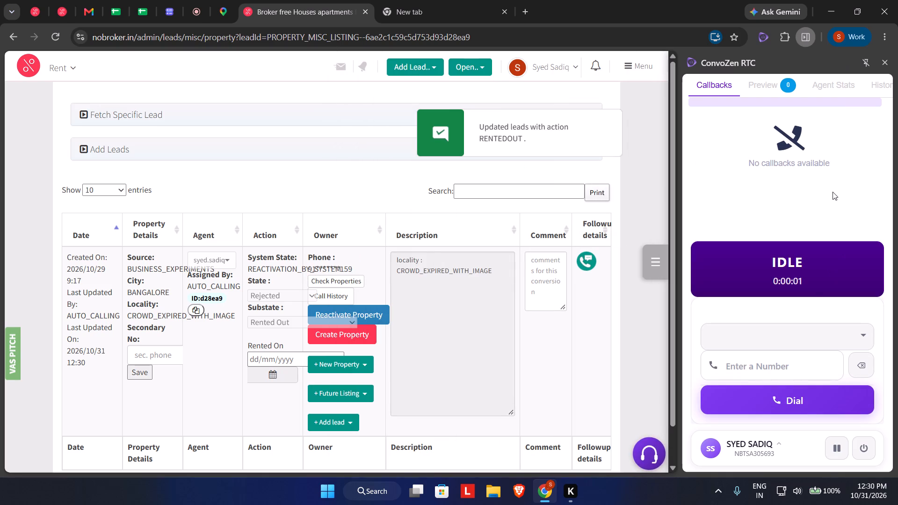
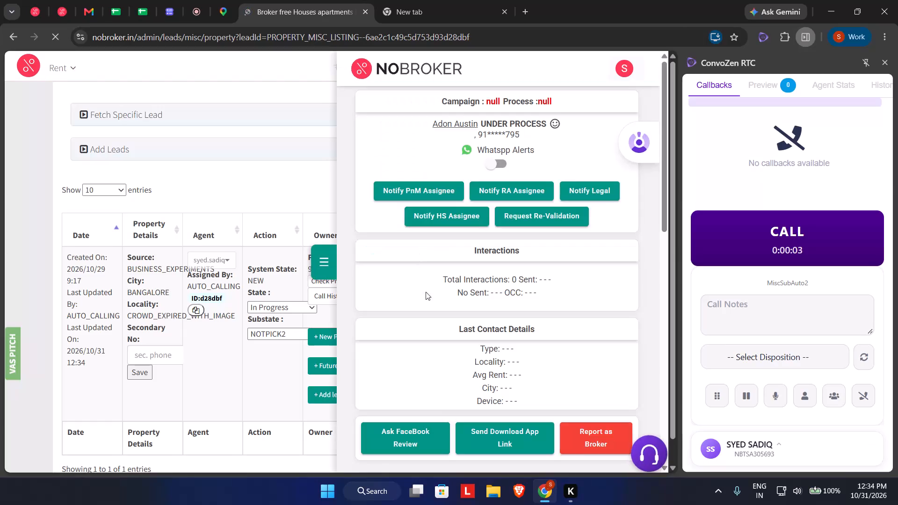
# Set the state of property lead d28dbf to Rejected and its substate to Rented Out.
pyautogui.scroll(-4, 426, 292)
pyautogui.scroll(-3, 440, 354)
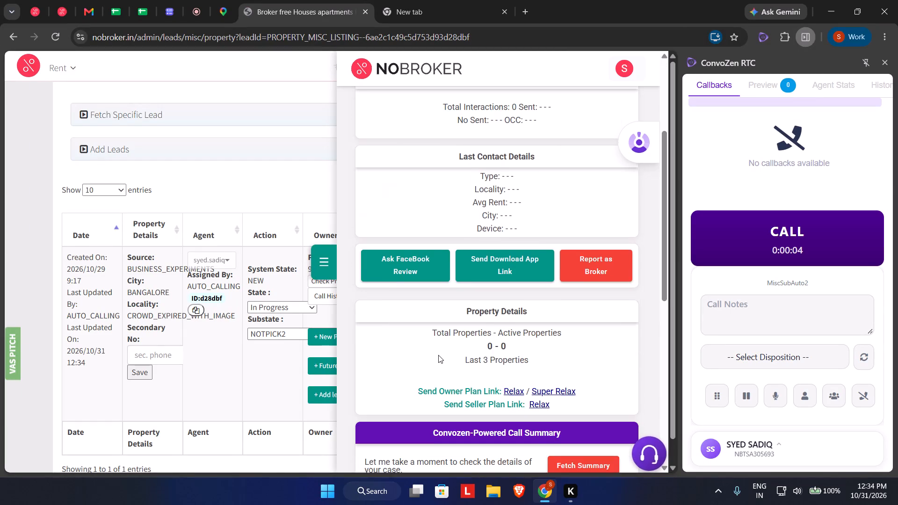
pyautogui.scroll(5, 436, 359)
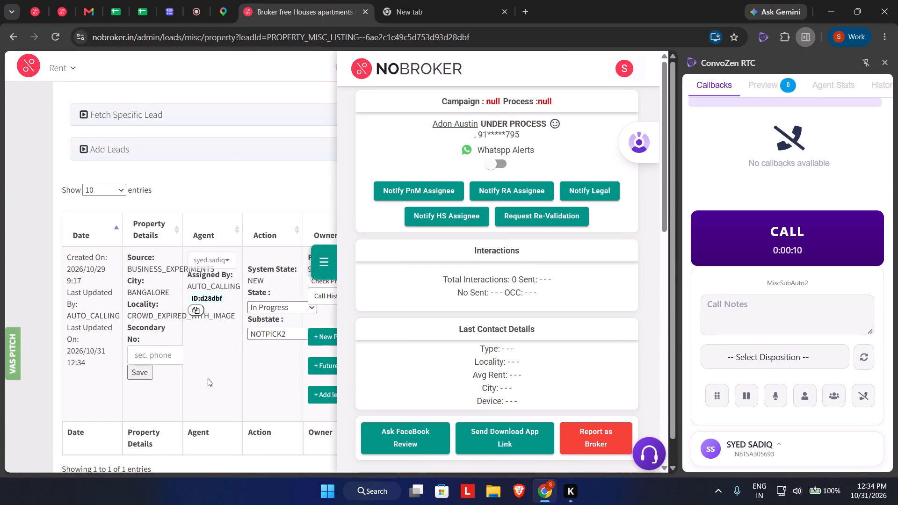
pyautogui.click(292, 310)
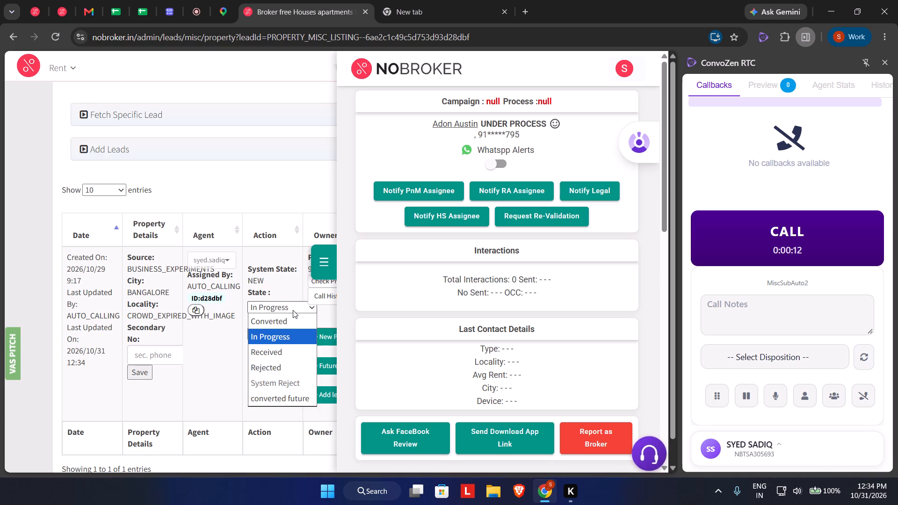
pyautogui.click(296, 367)
pyautogui.click(281, 330)
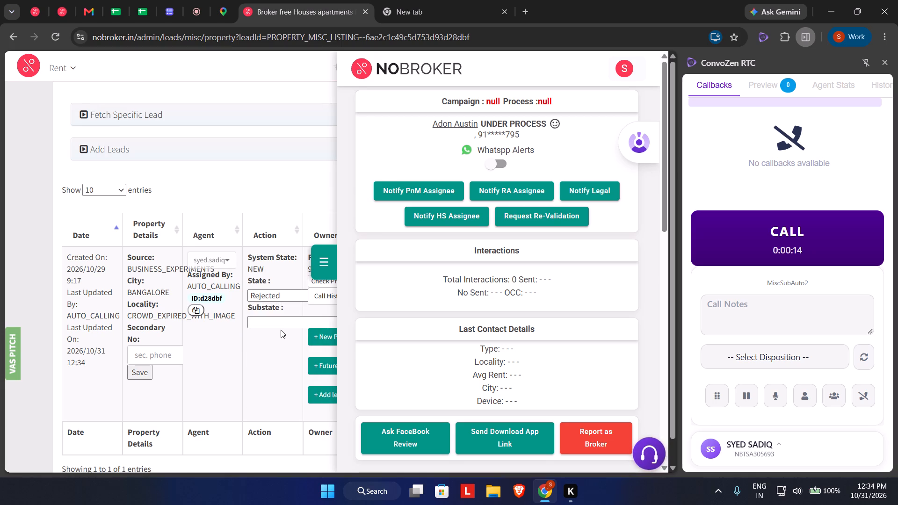
pyautogui.click(279, 324)
pyautogui.click(273, 241)
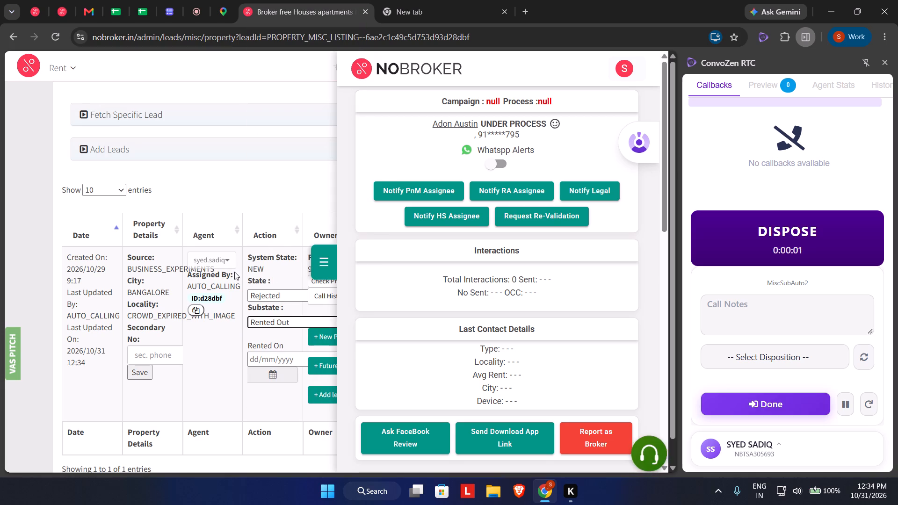
# Submit the call's disposition as Click Calling, with Rejected at level 2 and Rented Out at level 3.
pyautogui.click(722, 355)
pyautogui.click(741, 392)
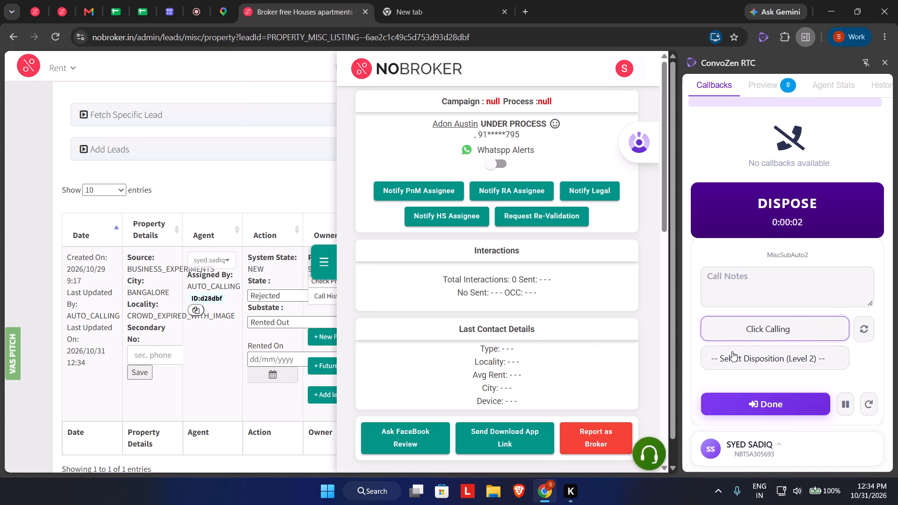
pyautogui.click(732, 351)
pyautogui.moveTo(744, 441); pyautogui.dragTo(743, 437)
pyautogui.click(734, 353)
pyautogui.click(739, 315)
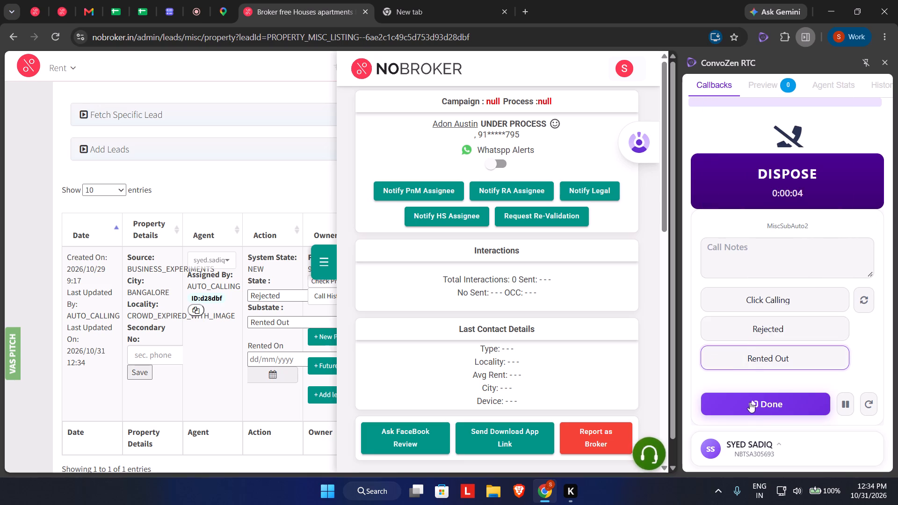
pyautogui.click(748, 401)
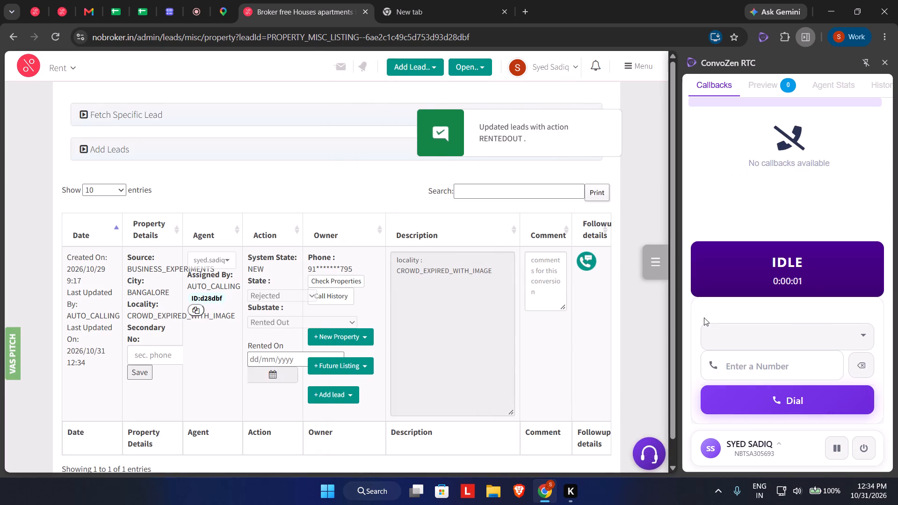
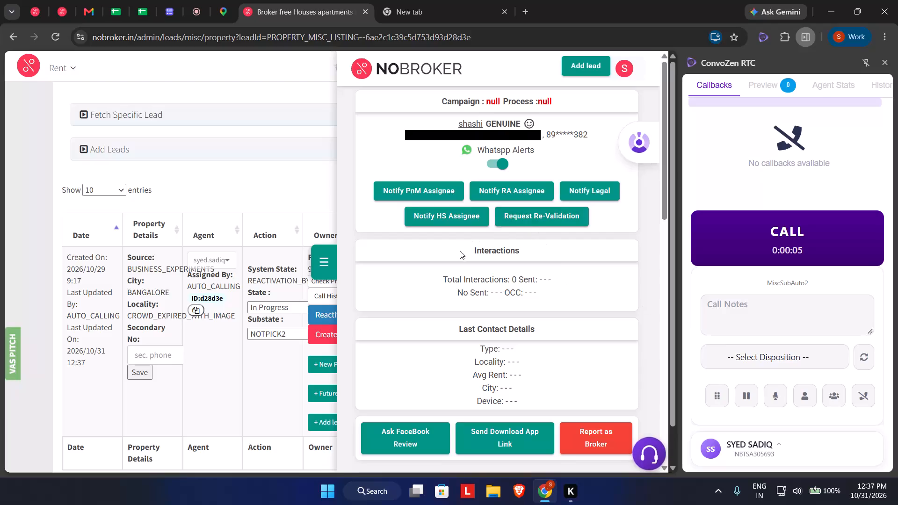
pyautogui.scroll(-6, 460, 245)
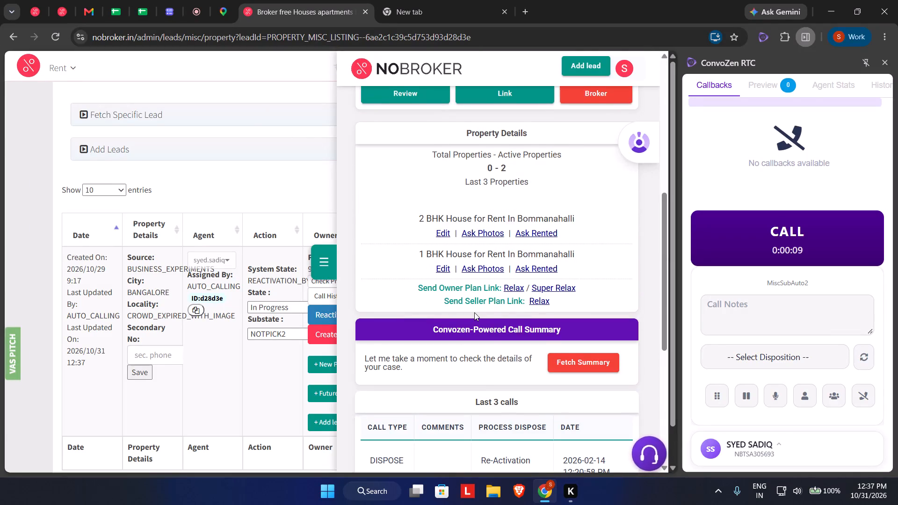
pyautogui.scroll(1, 474, 312)
pyautogui.moveTo(417, 278); pyautogui.dragTo(488, 278)
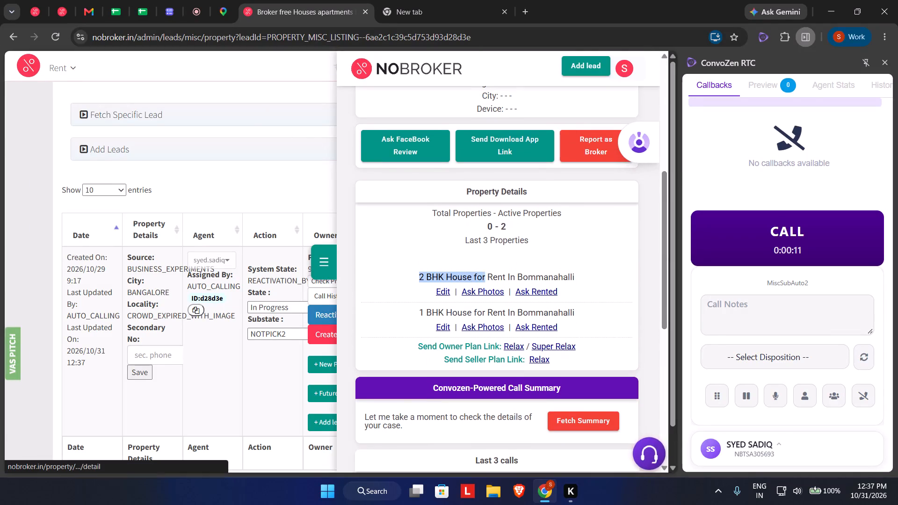
pyautogui.moveTo(488, 278); pyautogui.dragTo(587, 286)
pyautogui.click(598, 284)
pyautogui.doubleClick(599, 282)
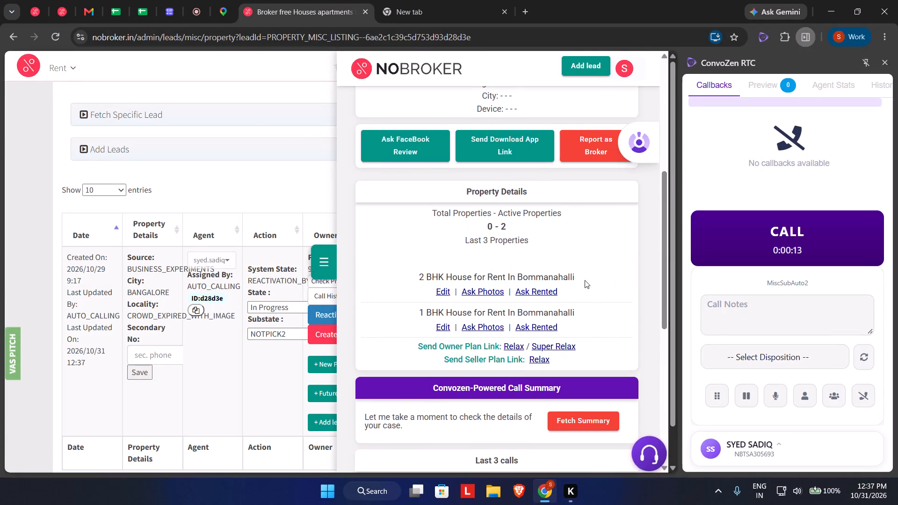
pyautogui.moveTo(575, 280); pyautogui.dragTo(482, 282)
# Set the substate of property lead d28d3e to NOTPICK3.
pyautogui.click(286, 333)
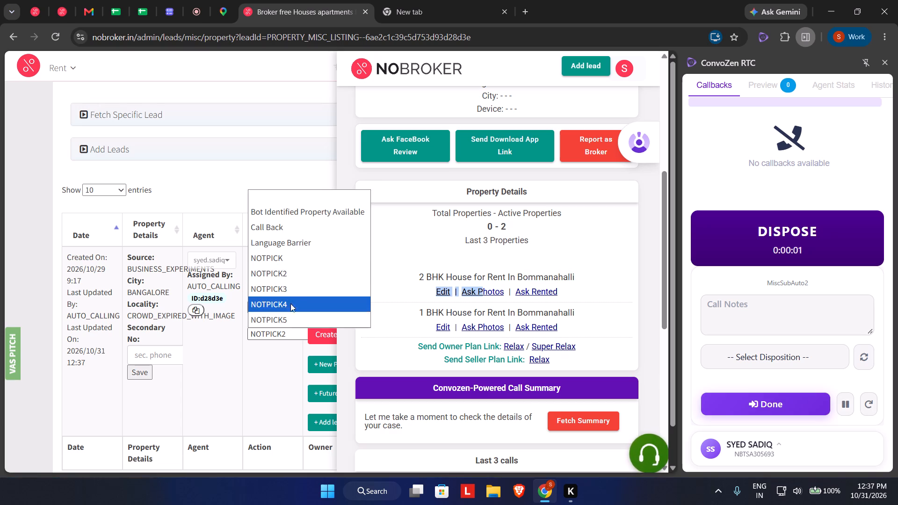
pyautogui.click(293, 294)
# Submit the call's disposition as Click Calling, with Call Back at level 2 and Busy or Disconnected at level 3.
pyautogui.click(757, 341)
pyautogui.click(777, 366)
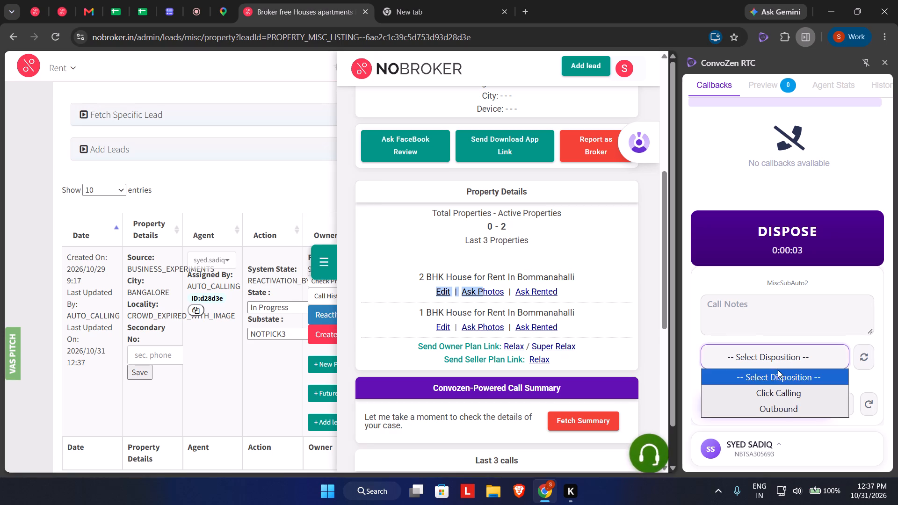
pyautogui.click(782, 390)
pyautogui.click(770, 340)
pyautogui.click(766, 312)
pyautogui.click(760, 357)
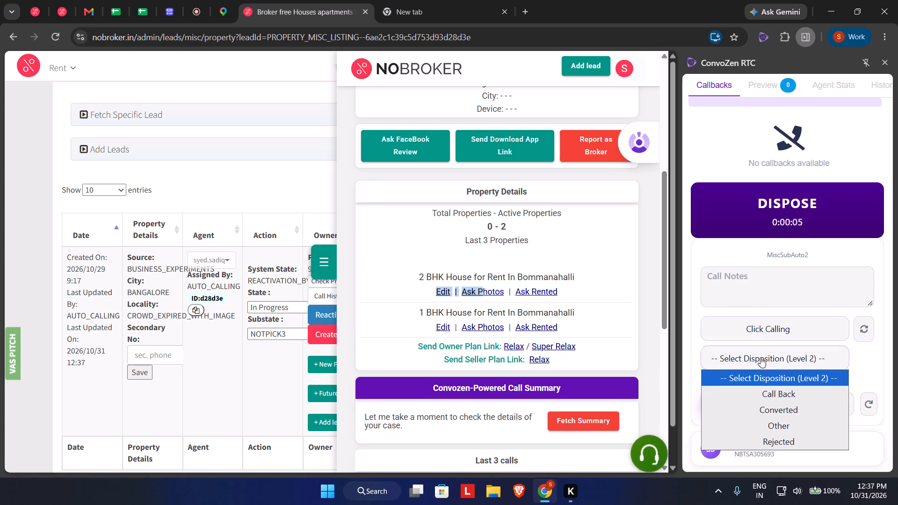
pyautogui.moveTo(762, 394); pyautogui.dragTo(762, 386)
pyautogui.click(763, 351)
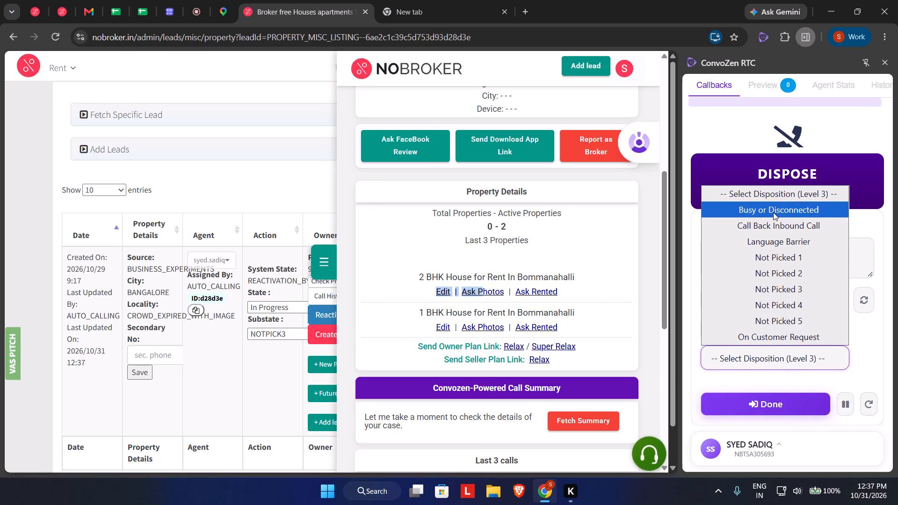
pyautogui.click(773, 212)
pyautogui.click(737, 404)
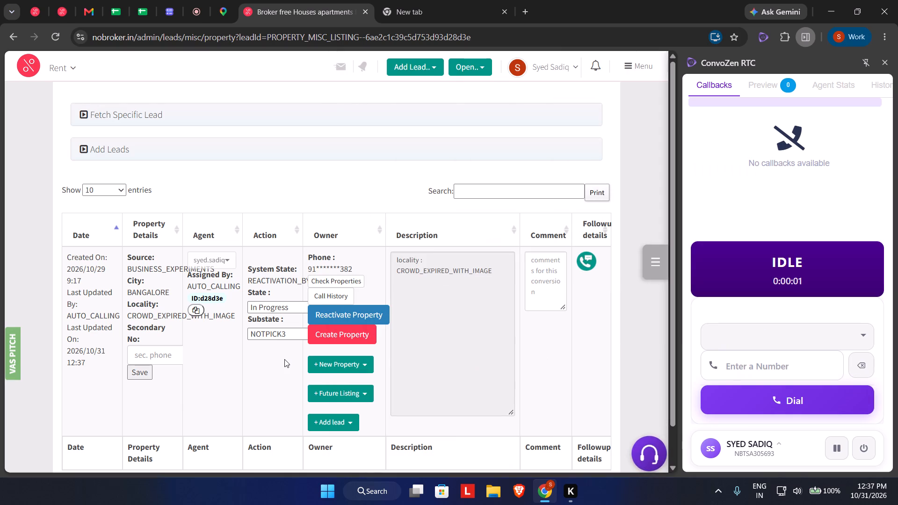
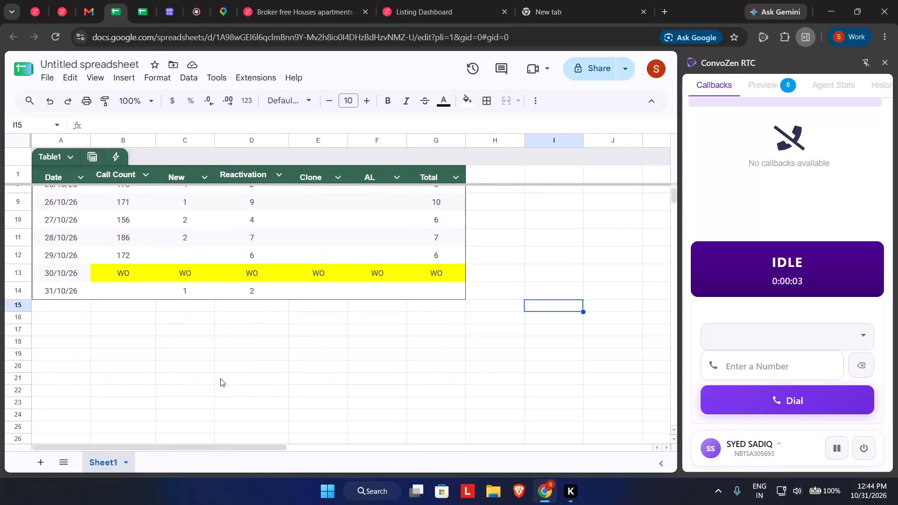
# Enter 3 in the Reactivation column, in the row directly below the 31/10/26 entry.
pyautogui.click(250, 307)
pyautogui.press('3')
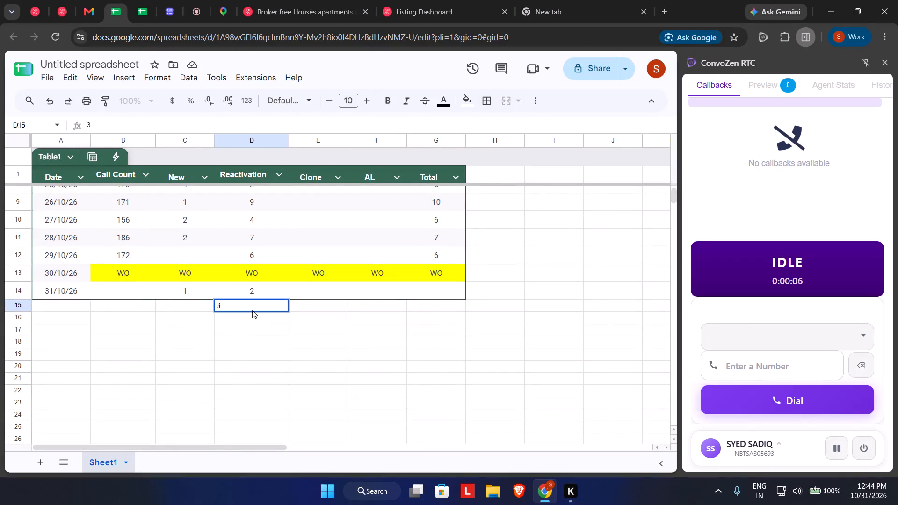
pyautogui.click(235, 327)
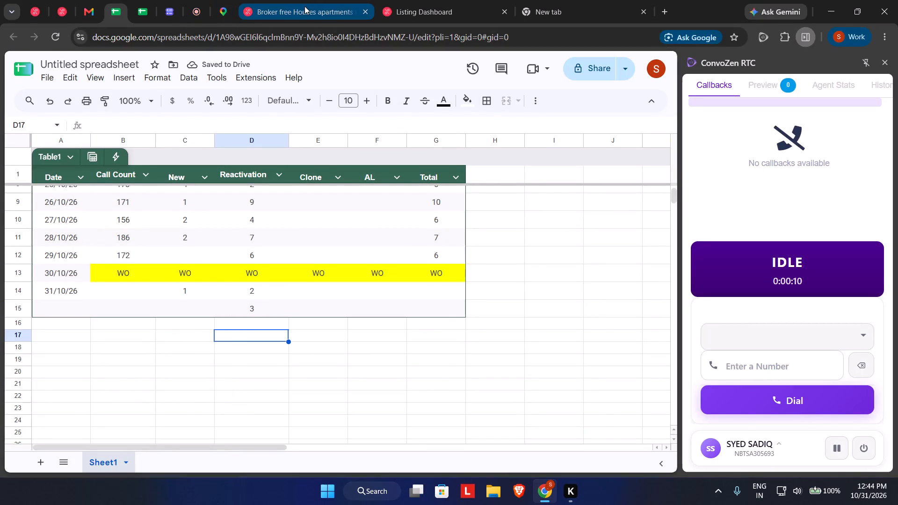
pyautogui.click(433, 2)
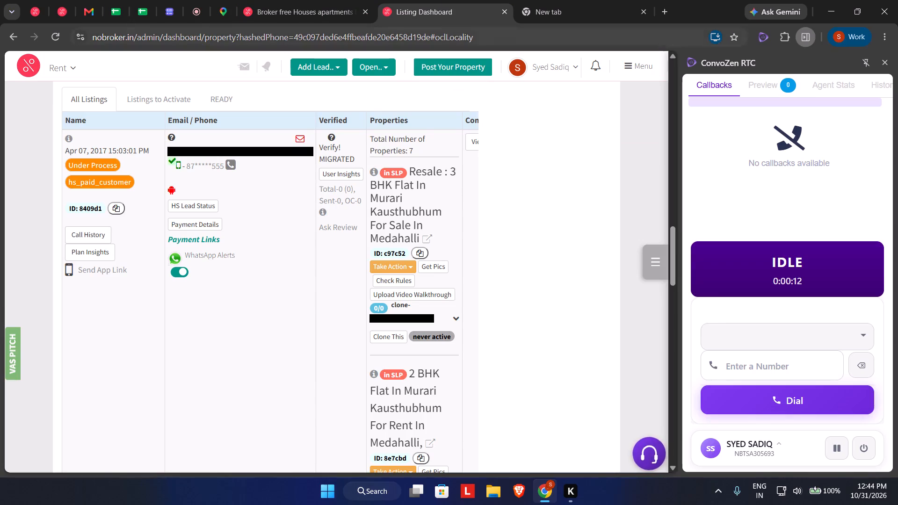
pyautogui.rightClick(416, 13)
pyautogui.click(475, 138)
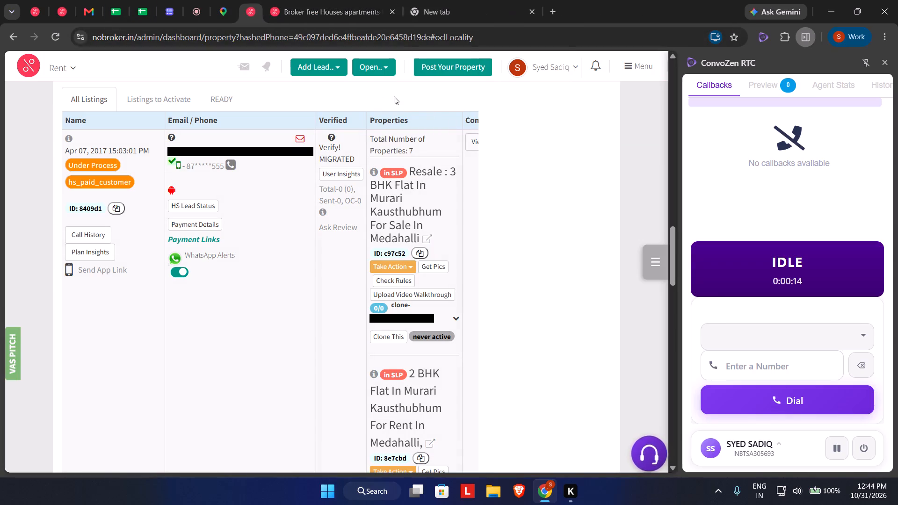
pyautogui.moveTo(254, 8); pyautogui.dragTo(38, 0)
pyautogui.click(93, 0)
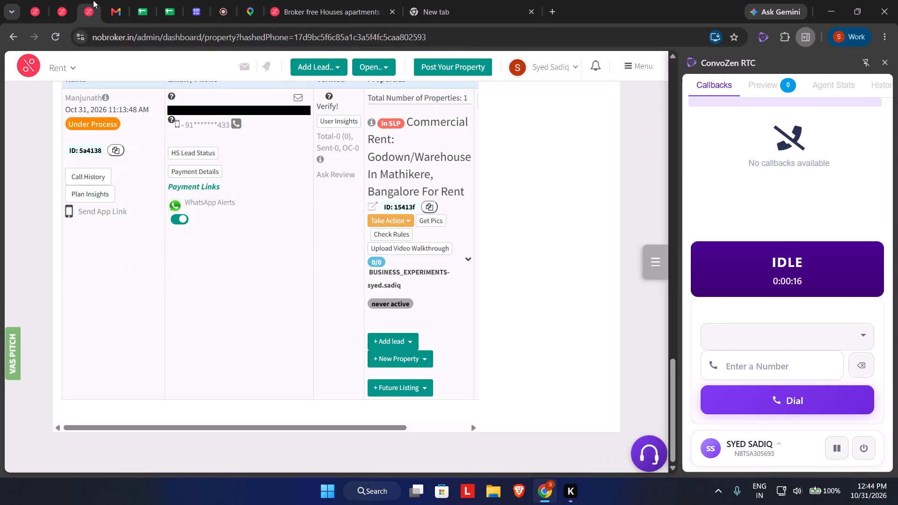
pyautogui.click(53, 35)
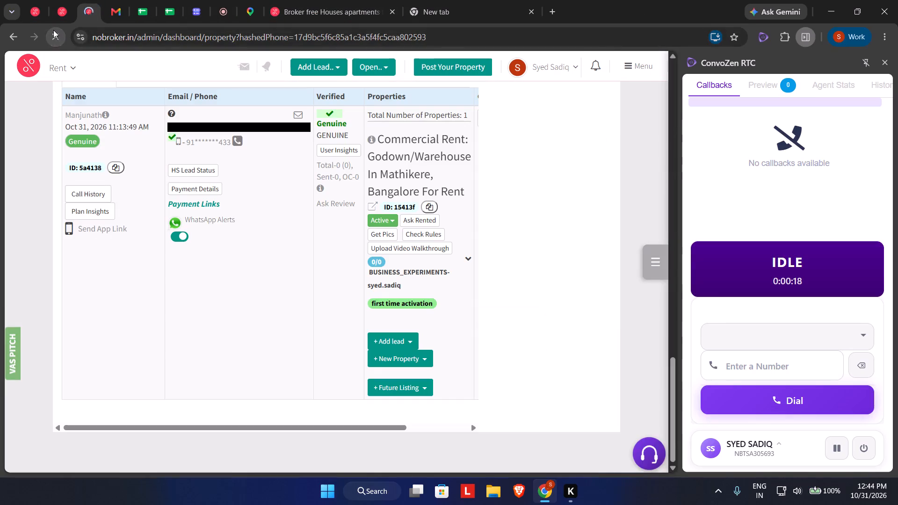
pyautogui.click(65, 13)
pyautogui.click(58, 39)
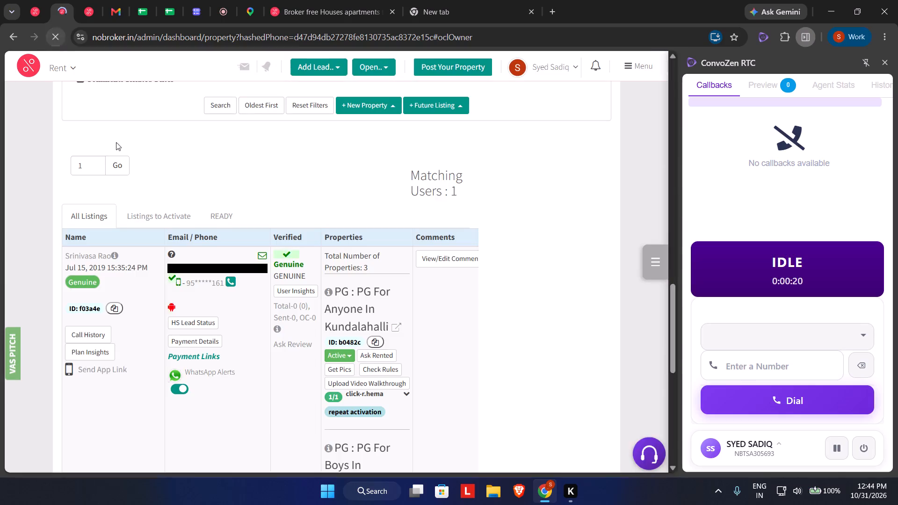
pyautogui.scroll(-6, 152, 183)
pyautogui.scroll(4, 154, 180)
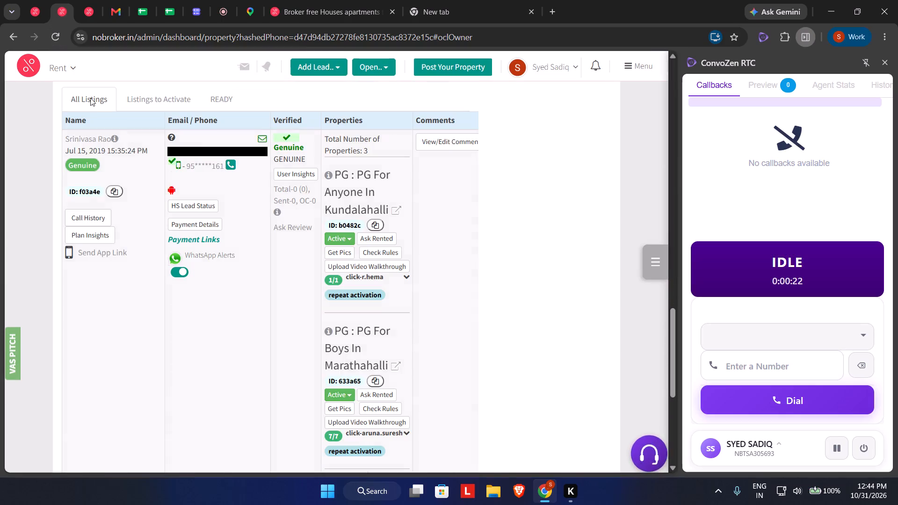
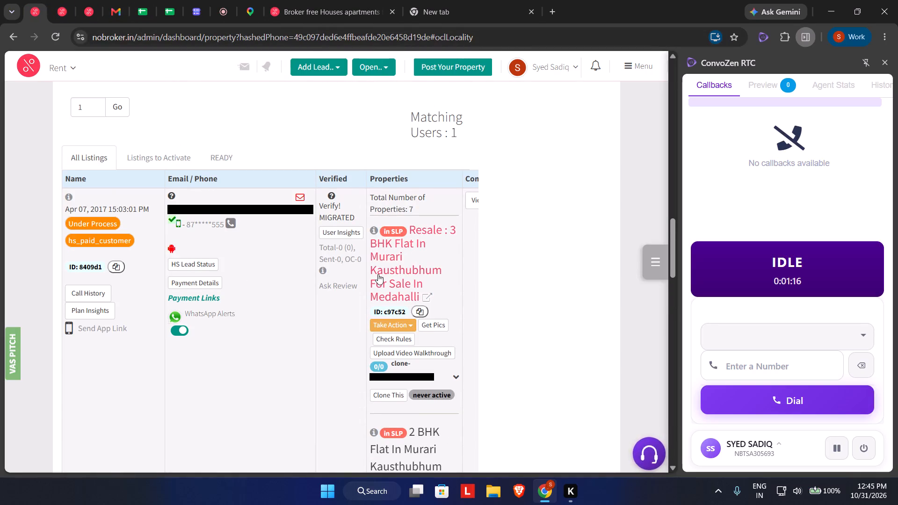
pyautogui.scroll(-1, 378, 274)
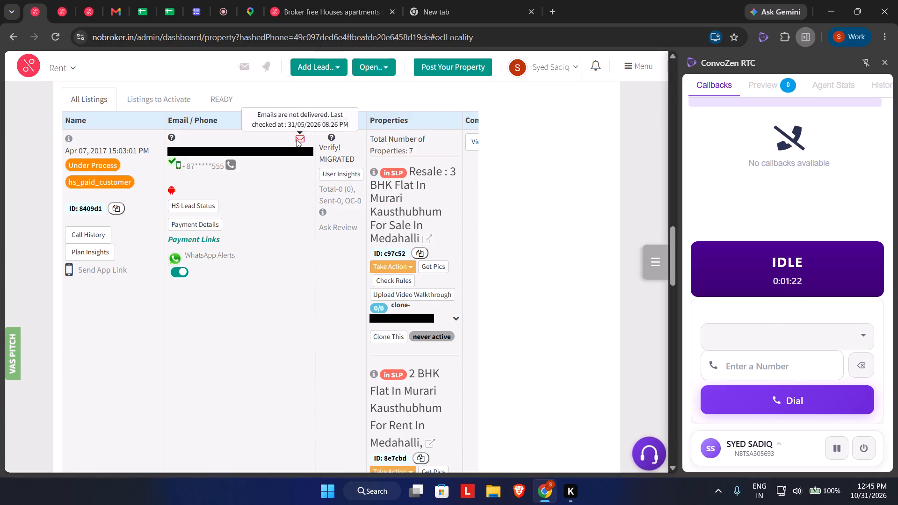
pyautogui.click(66, 136)
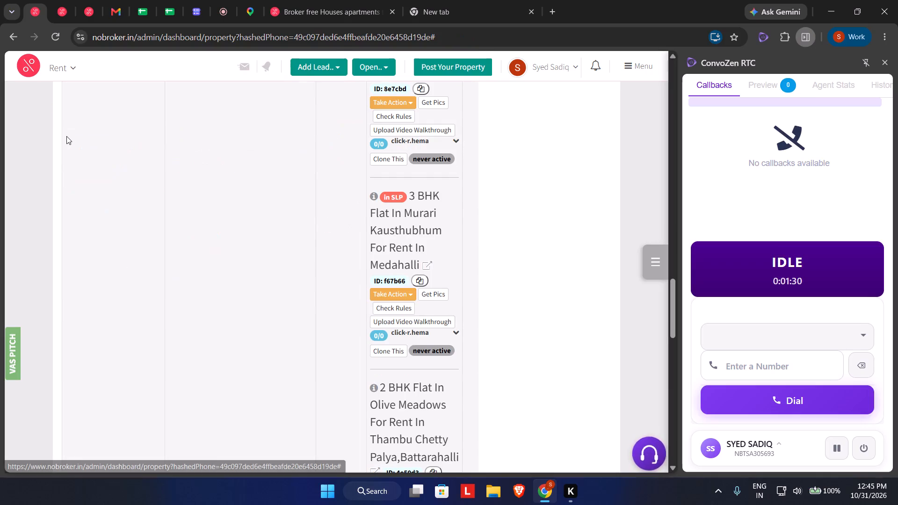
pyautogui.scroll(1, 98, 173)
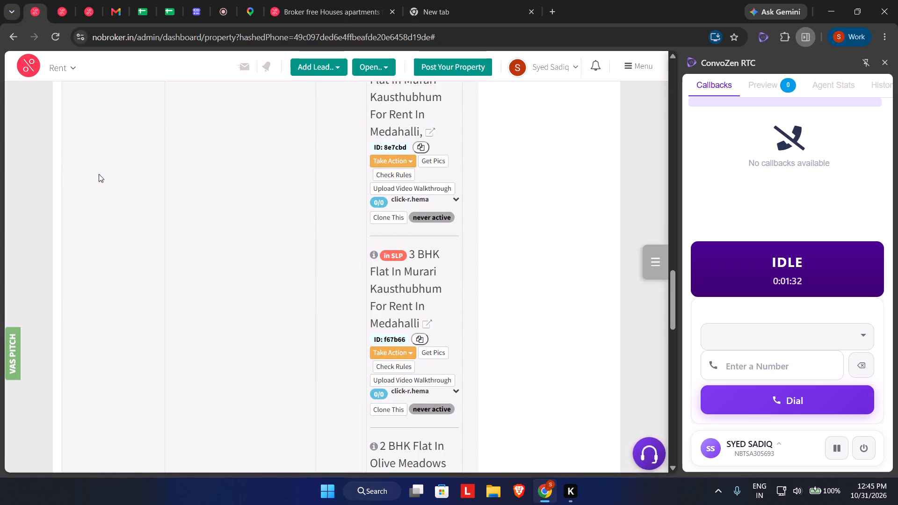
pyautogui.scroll(3, 99, 174)
pyautogui.scroll(-1, 105, 175)
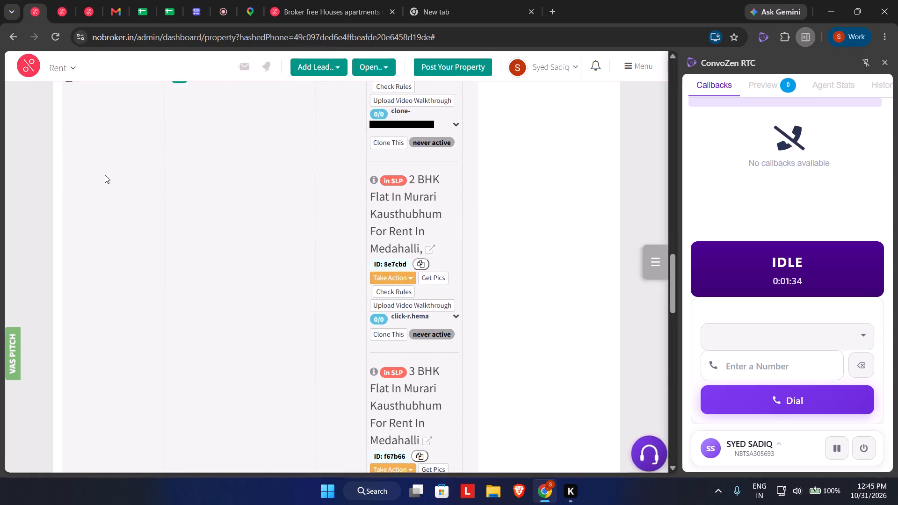
pyautogui.click(458, 316)
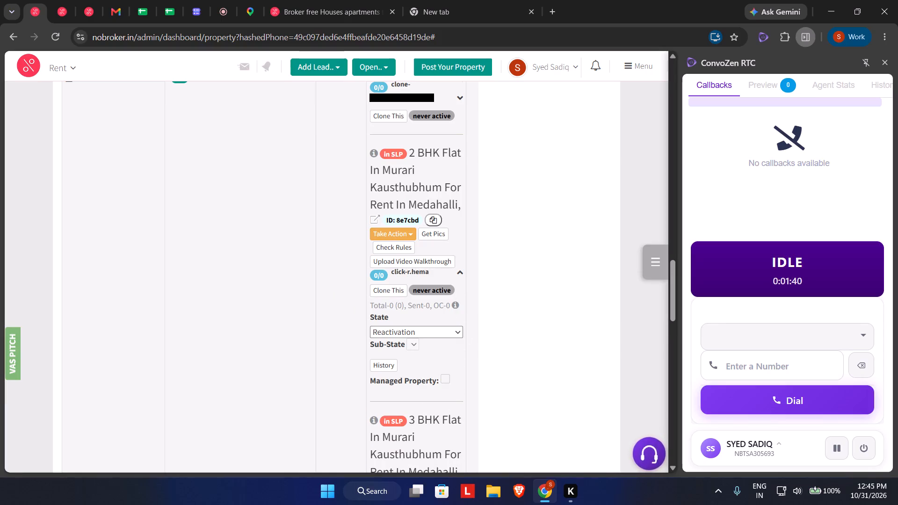
pyautogui.click(458, 270)
pyautogui.scroll(-1, 461, 332)
pyautogui.scroll(3, 461, 332)
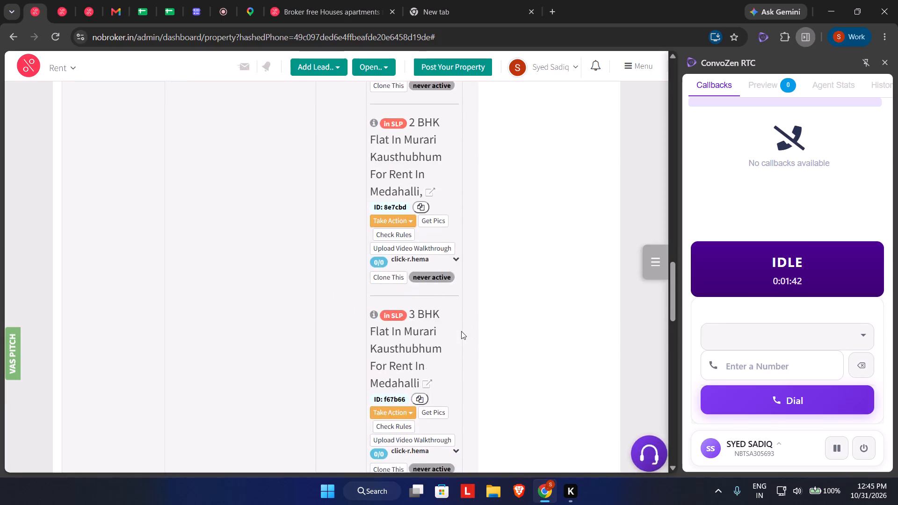
pyautogui.scroll(3, 461, 331)
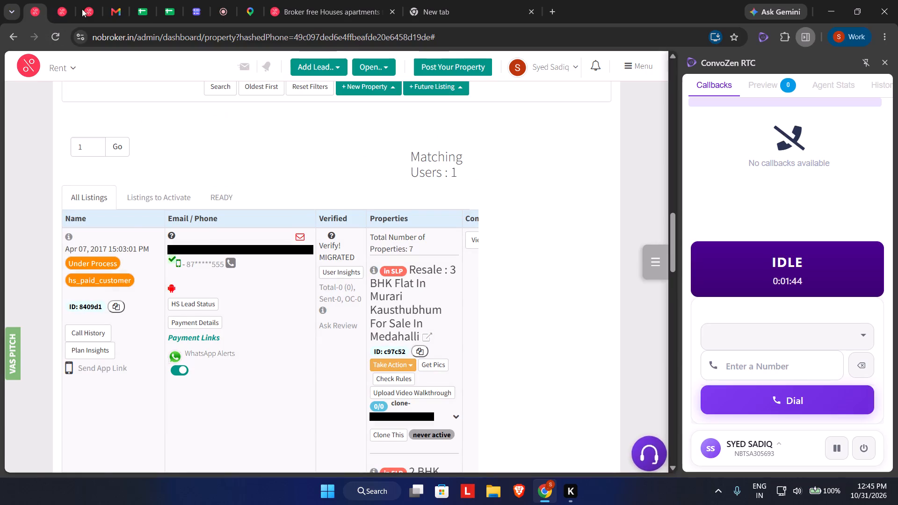
pyautogui.click(313, 2)
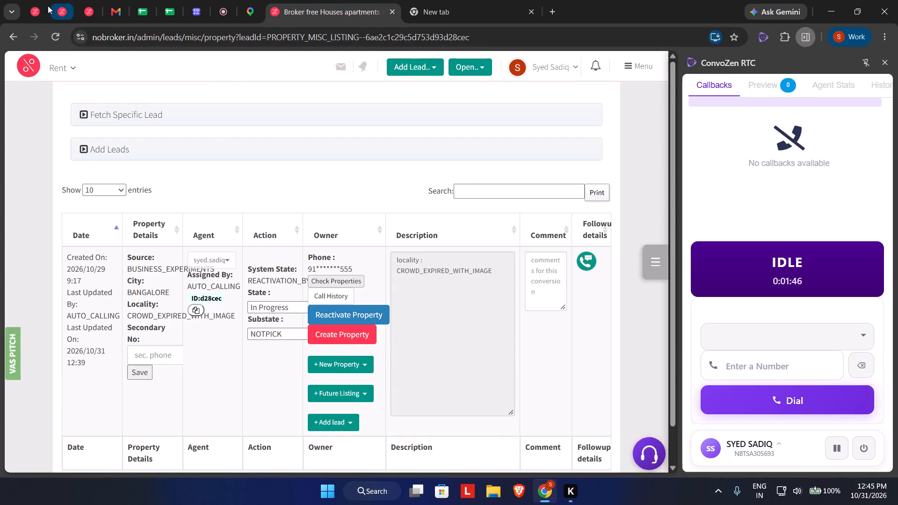
pyautogui.doubleClick(36, 2)
pyautogui.click(288, 6)
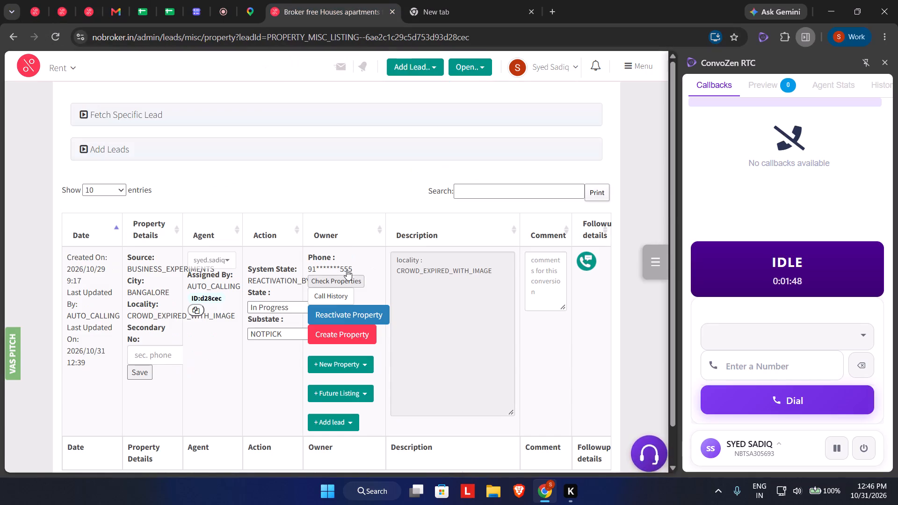
pyautogui.click(293, 310)
pyautogui.click(285, 324)
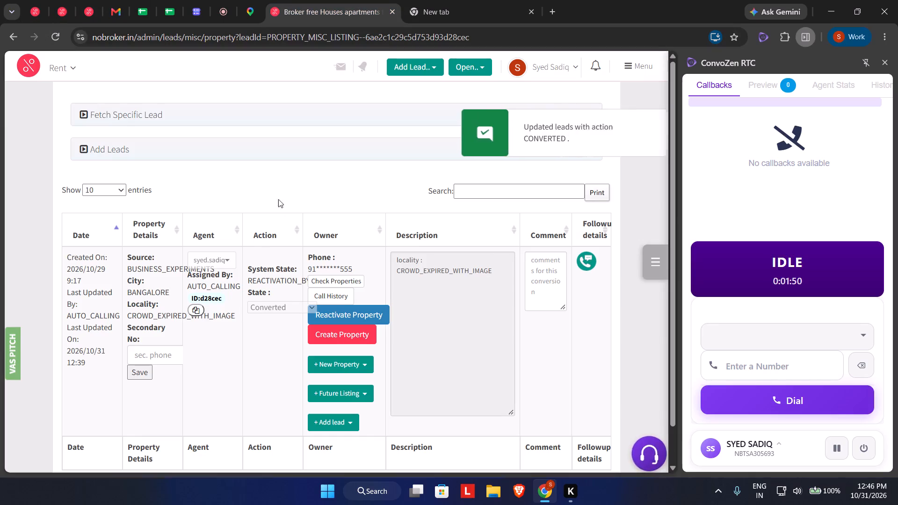
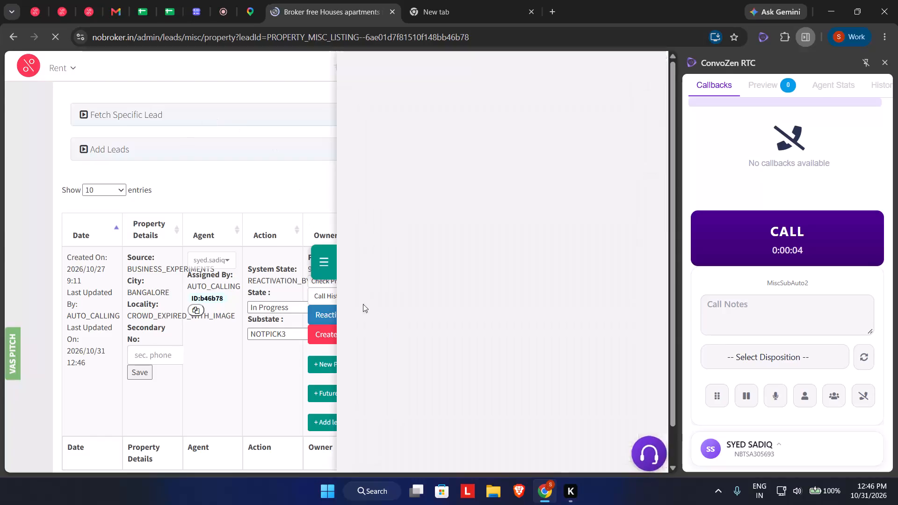
pyautogui.scroll(-1, 379, 330)
pyautogui.scroll(-3, 484, 360)
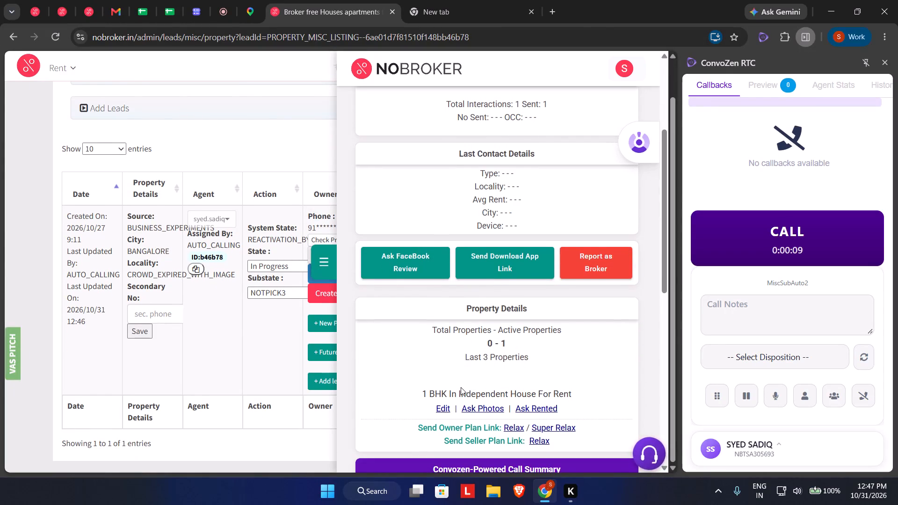
pyautogui.scroll(2, 244, 340)
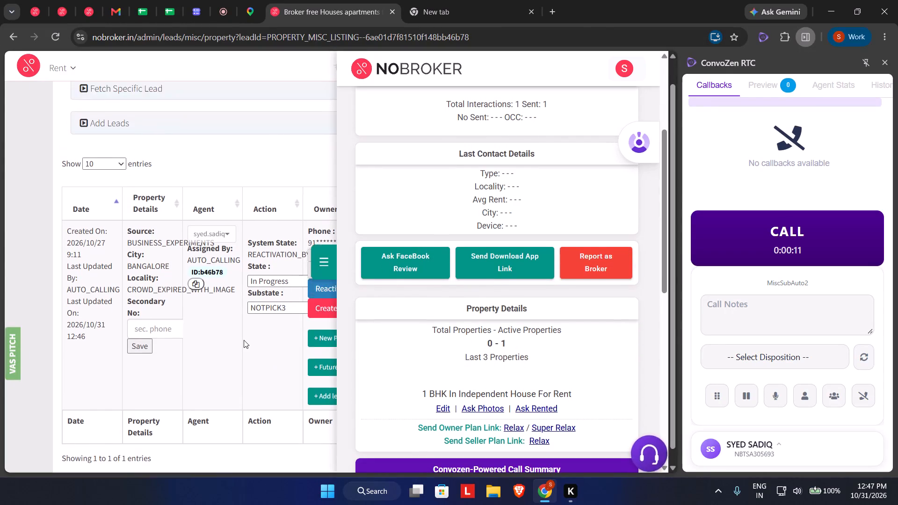
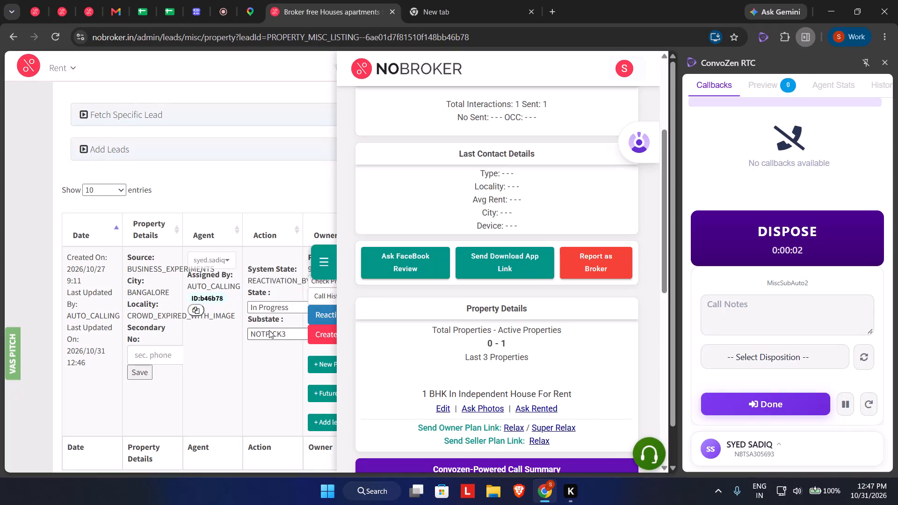
pyautogui.click(274, 337)
pyautogui.click(286, 307)
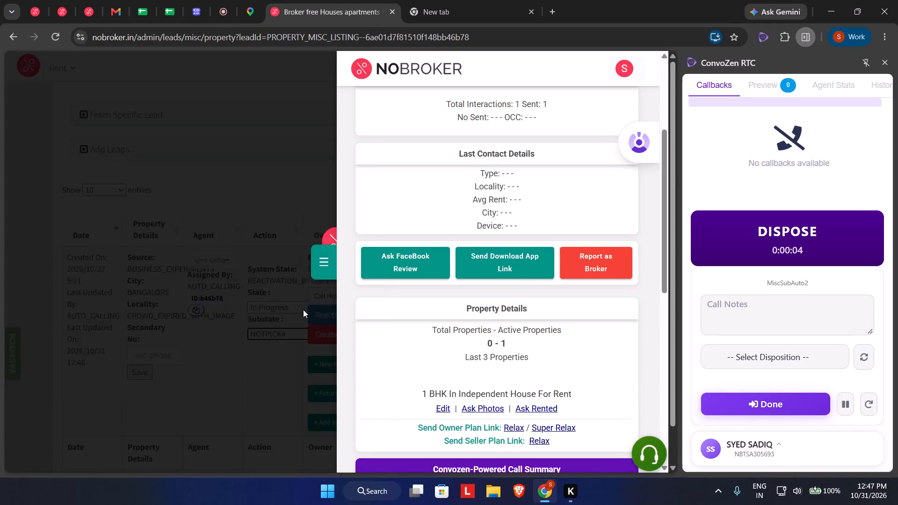
# Dispose the ended call as Click Calling, Call Back, Busy or Disconnected, and submit the disposition.
pyautogui.click(751, 370)
pyautogui.click(755, 359)
pyautogui.click(767, 389)
pyautogui.click(760, 359)
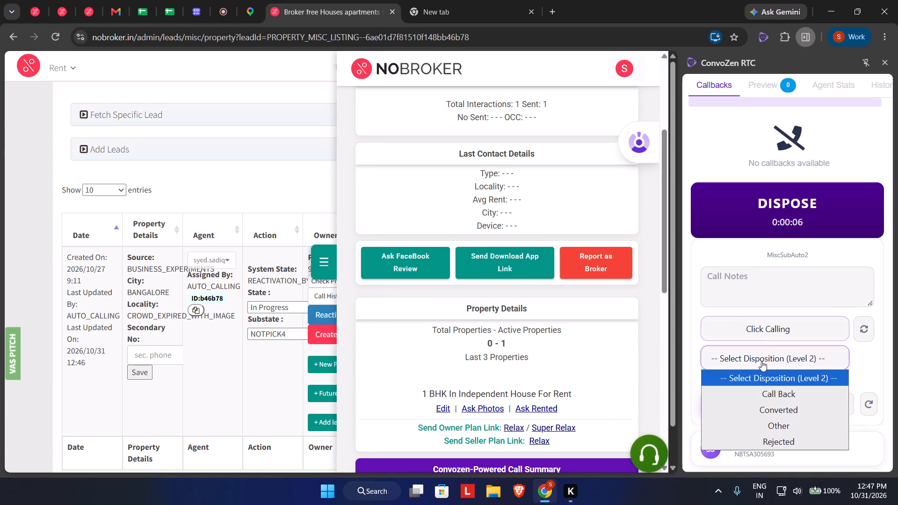
pyautogui.click(774, 389)
pyautogui.click(775, 370)
pyautogui.click(775, 357)
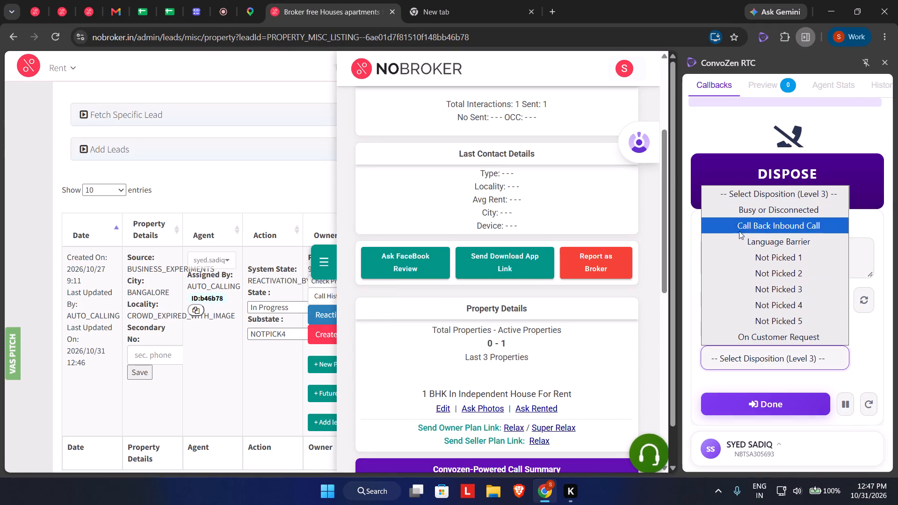
pyautogui.click(743, 211)
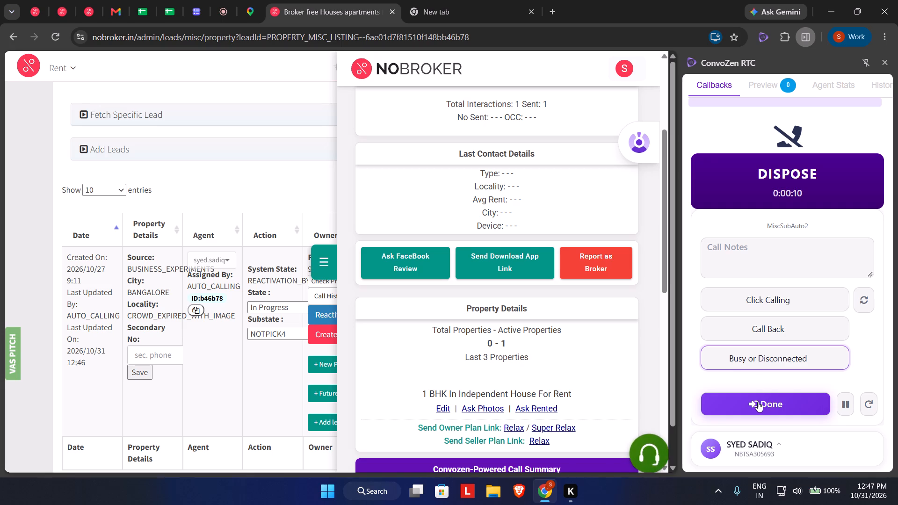
pyautogui.click(758, 401)
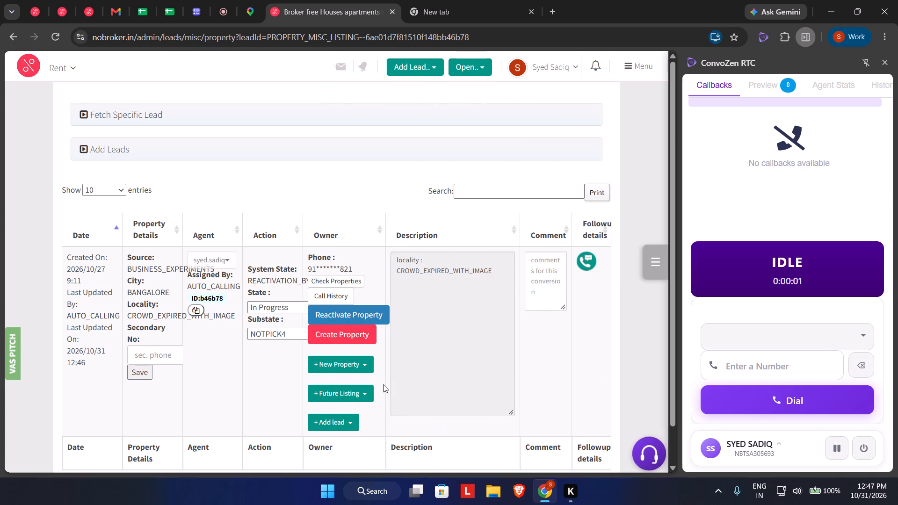
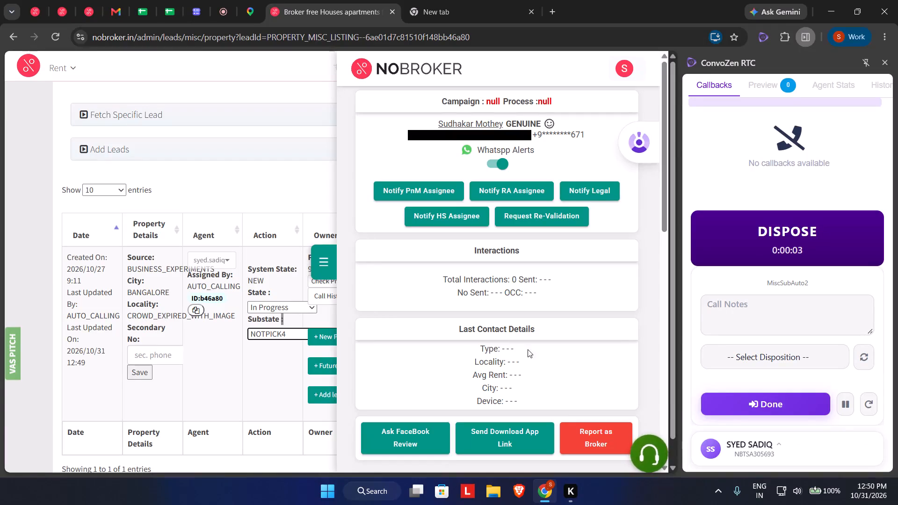
pyautogui.click(768, 357)
pyautogui.click(748, 403)
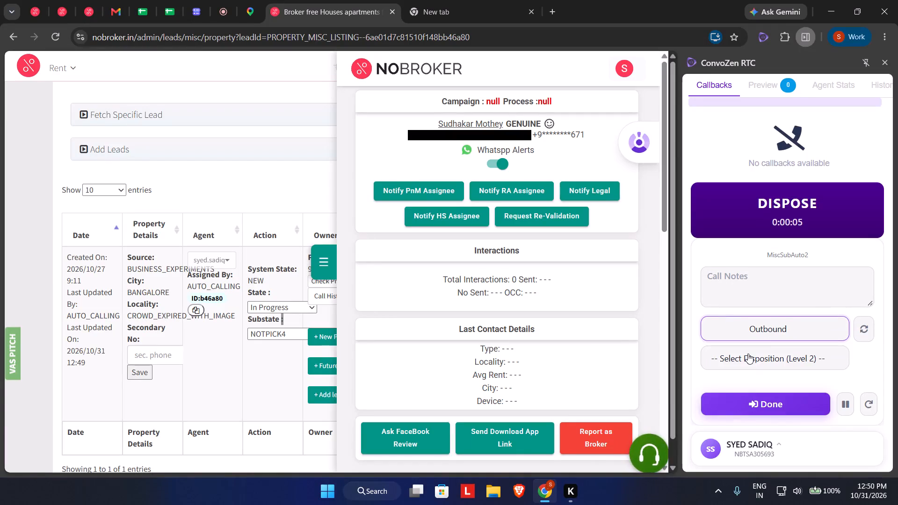
pyautogui.click(748, 353)
pyautogui.click(750, 325)
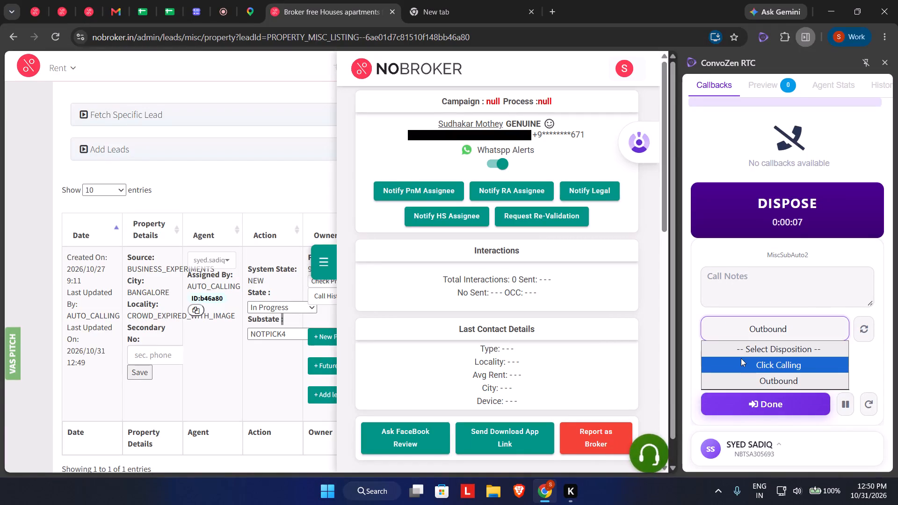
pyautogui.click(741, 358)
pyautogui.click(744, 346)
pyautogui.click(723, 425)
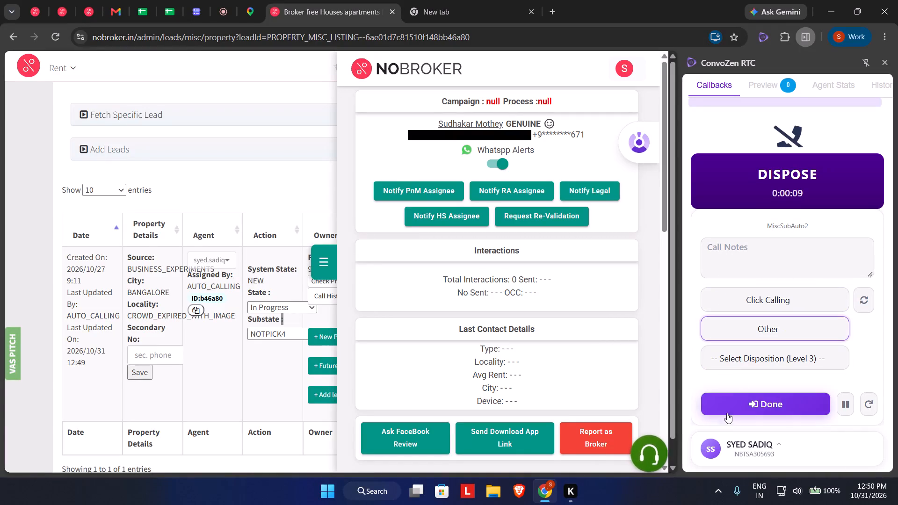
pyautogui.click(749, 354)
pyautogui.click(743, 396)
pyautogui.click(743, 396)
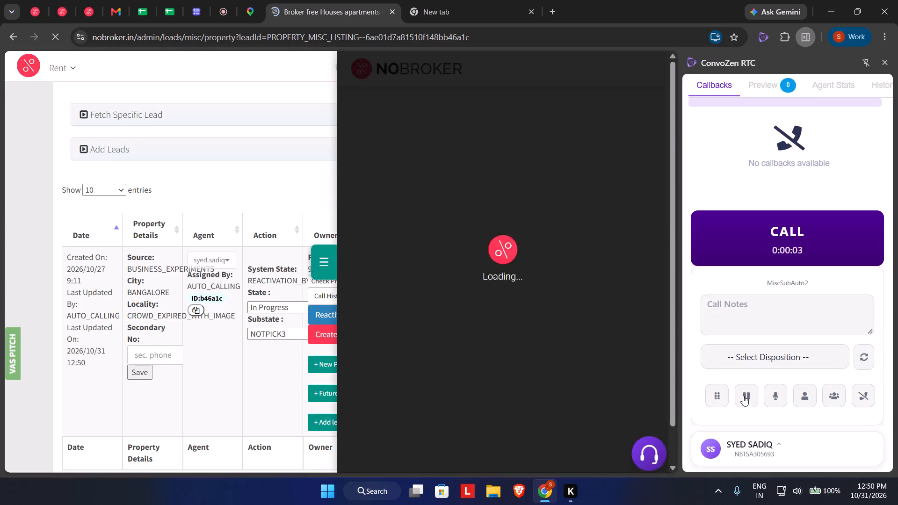
pyautogui.scroll(-4, 520, 341)
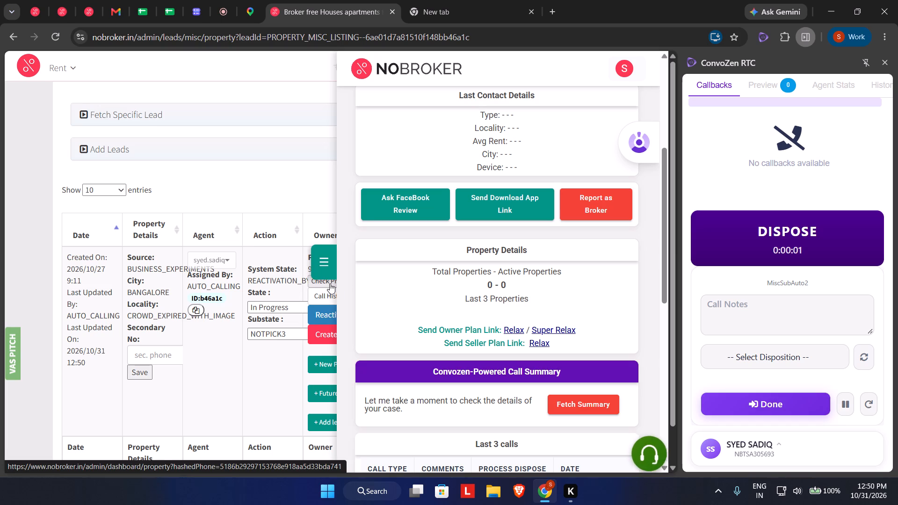
pyautogui.click(273, 332)
pyautogui.click(285, 309)
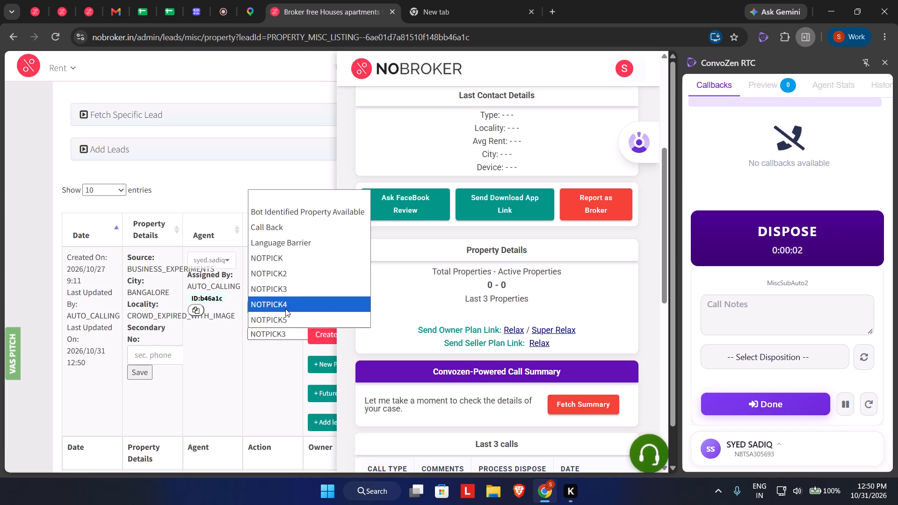
# Dispose the ended call for lead b46a1c as Click Calling, Call Back, and submit the disposition.
pyautogui.click(803, 353)
pyautogui.click(808, 393)
pyautogui.click(789, 358)
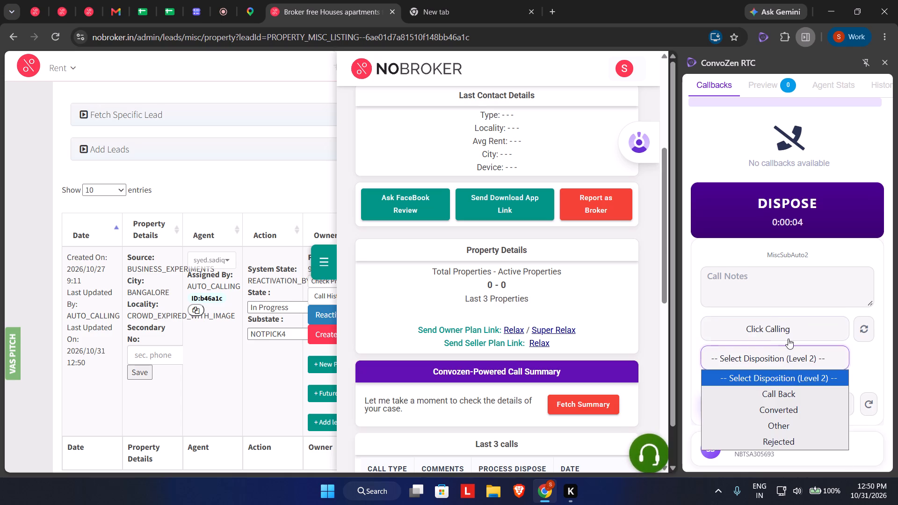
pyautogui.click(807, 392)
pyautogui.click(787, 366)
pyautogui.click(771, 209)
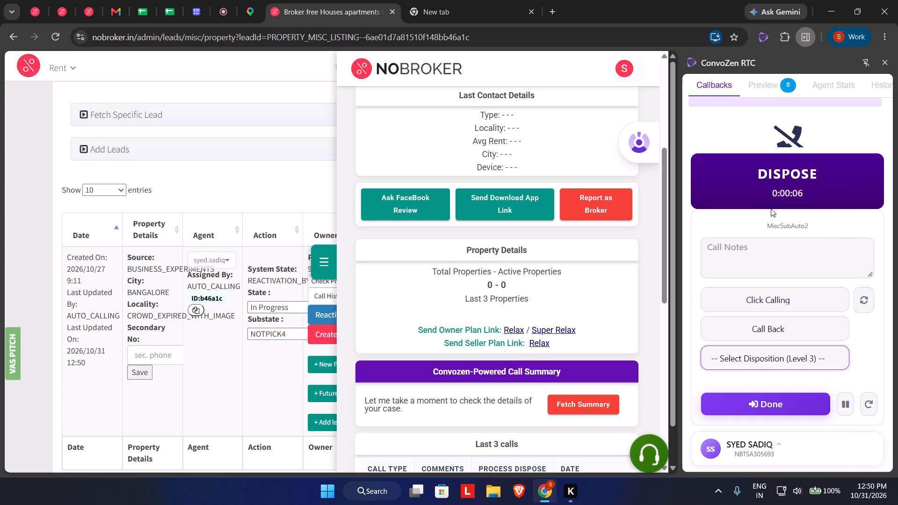
pyautogui.click(775, 397)
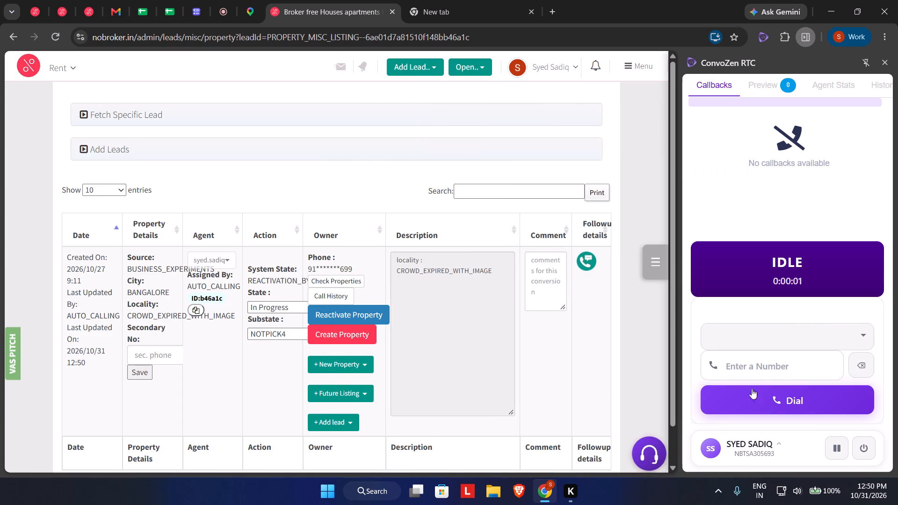
# Review the day's agent statistics, including the call counts, talk time, login hours and state summary.
pyautogui.click(828, 92)
pyautogui.scroll(-2, 782, 169)
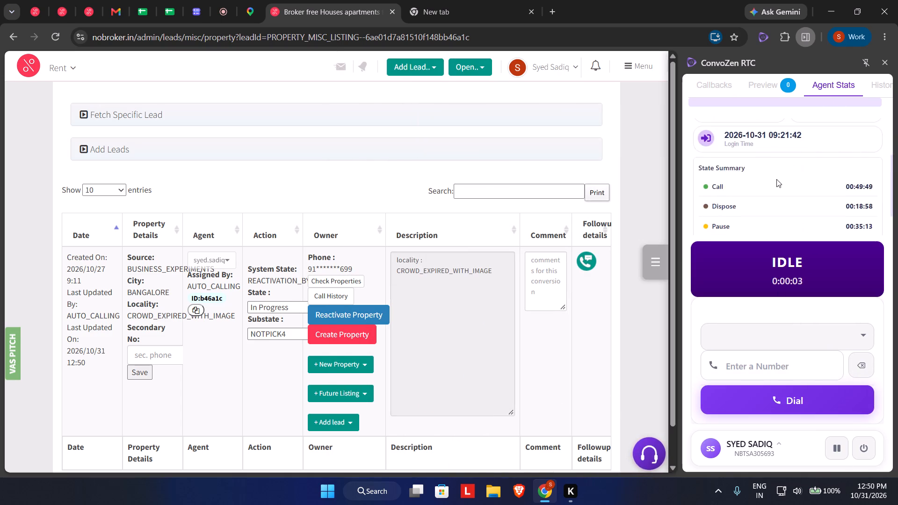
pyautogui.scroll(-1, 775, 183)
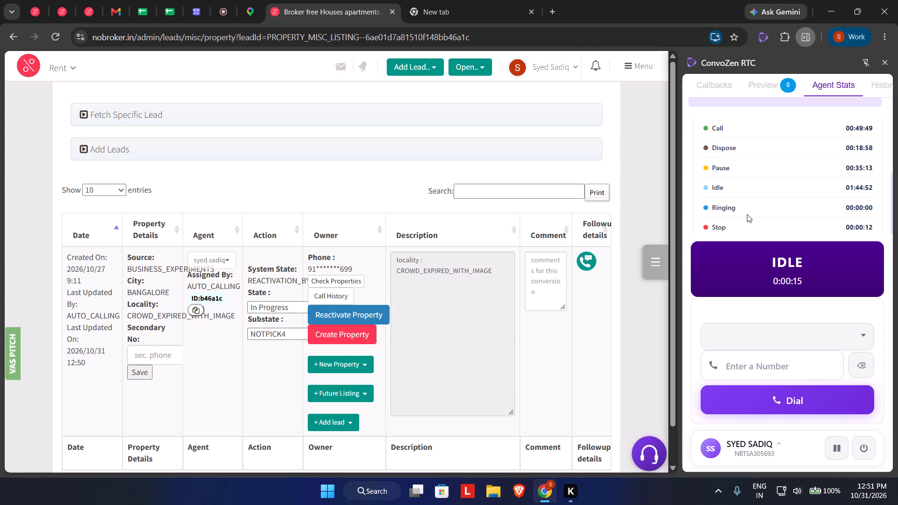
pyautogui.scroll(2, 747, 214)
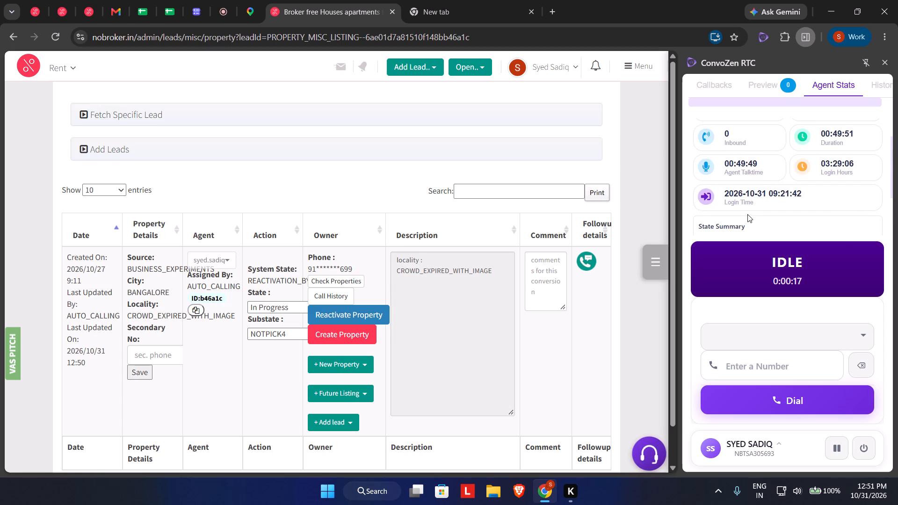
pyautogui.scroll(-2, 747, 214)
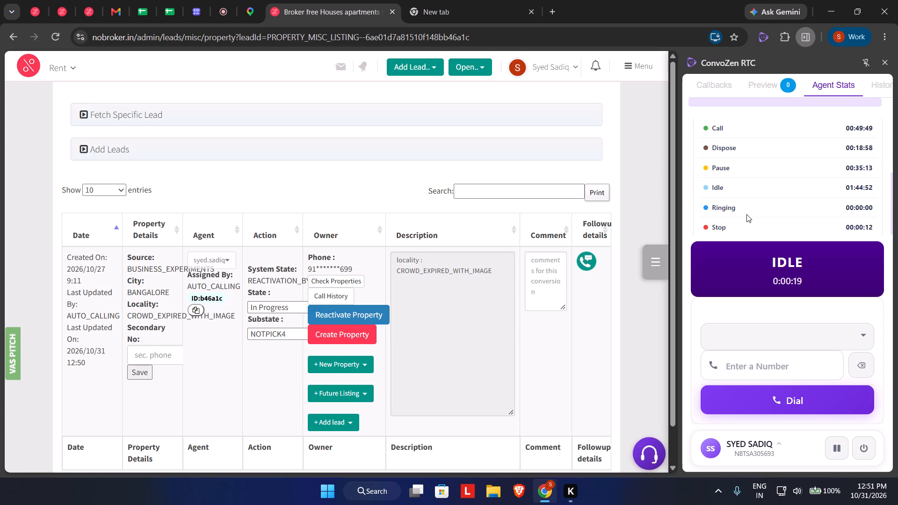
pyautogui.scroll(5, 742, 214)
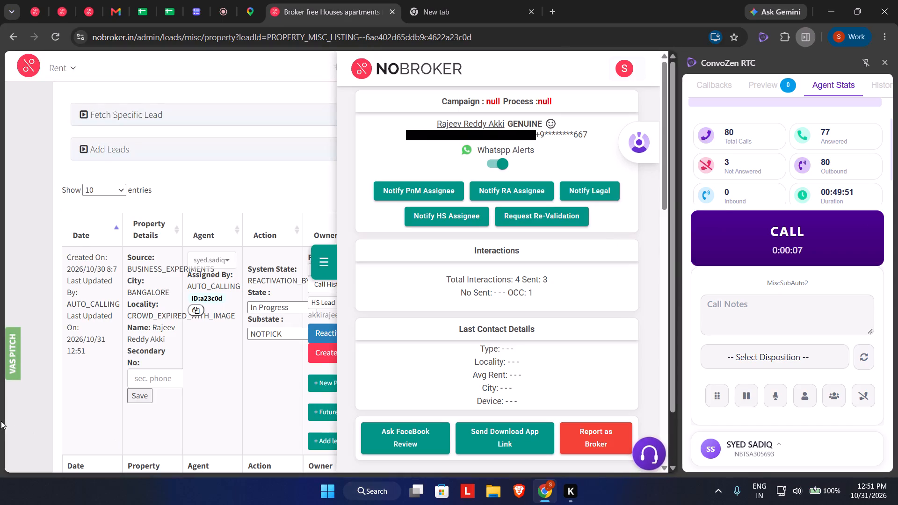
# Set the substate of lead a23c0d to NOTPICK2.
pyautogui.click(261, 332)
pyautogui.click(264, 267)
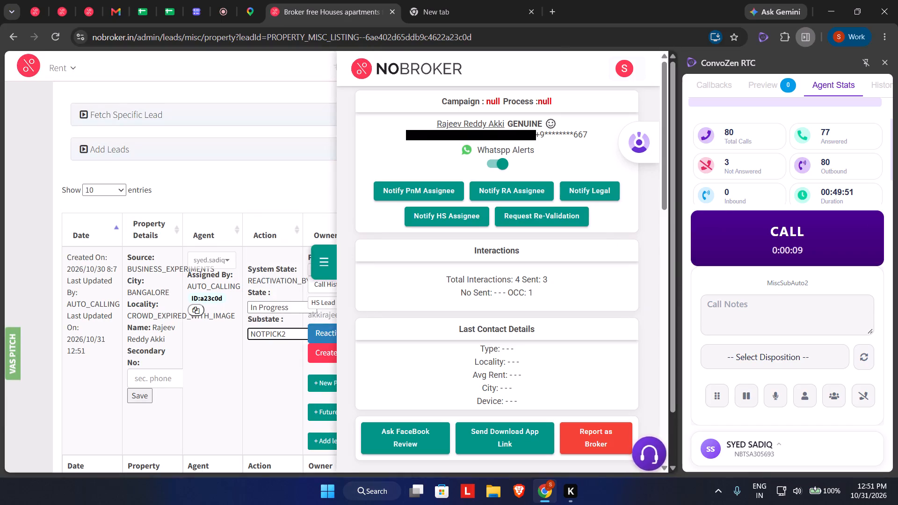
pyautogui.click(754, 365)
pyautogui.click(745, 402)
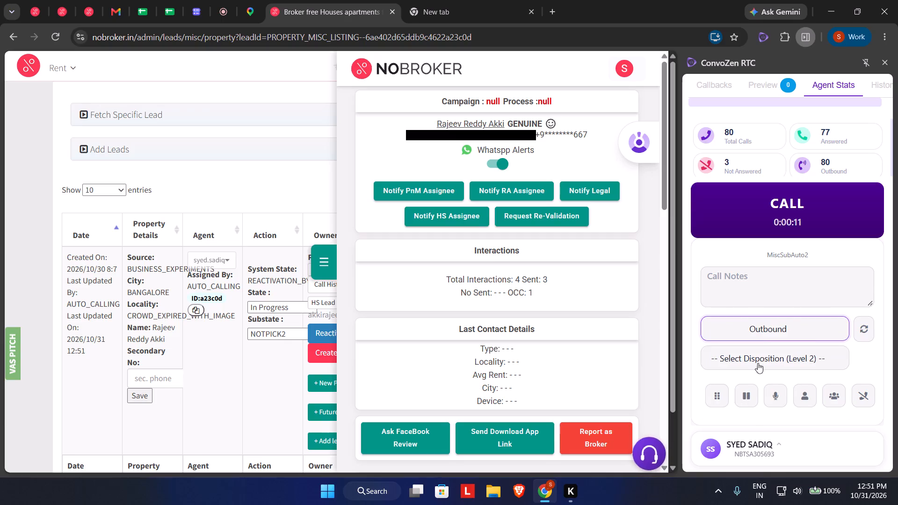
pyautogui.click(762, 353)
pyautogui.click(787, 397)
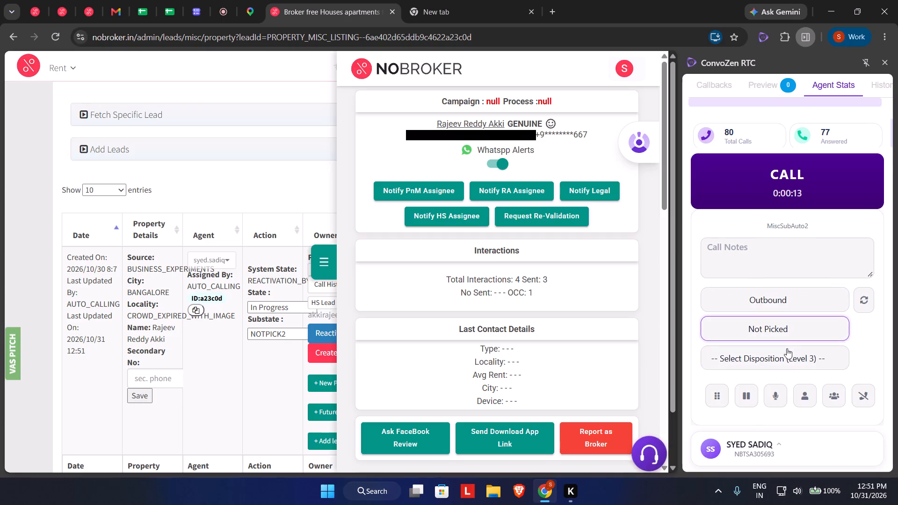
pyautogui.click(787, 347)
pyautogui.click(789, 439)
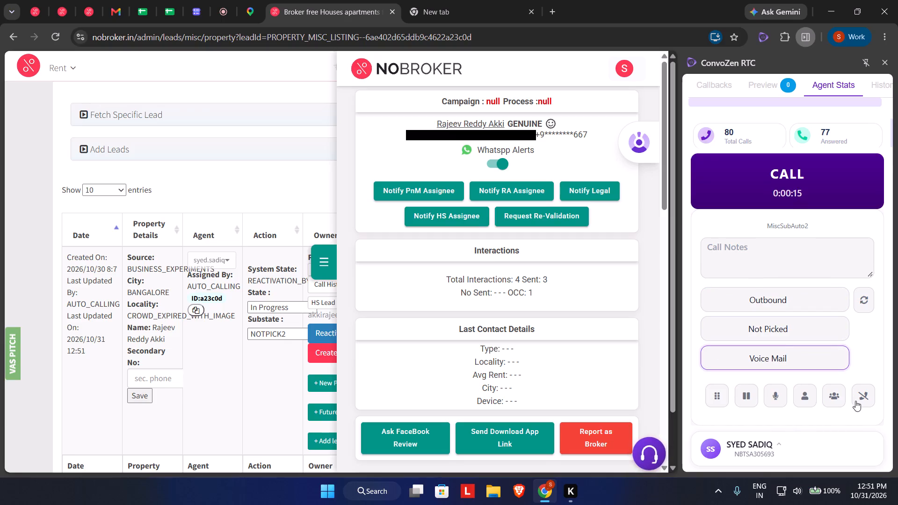
pyautogui.click(857, 400)
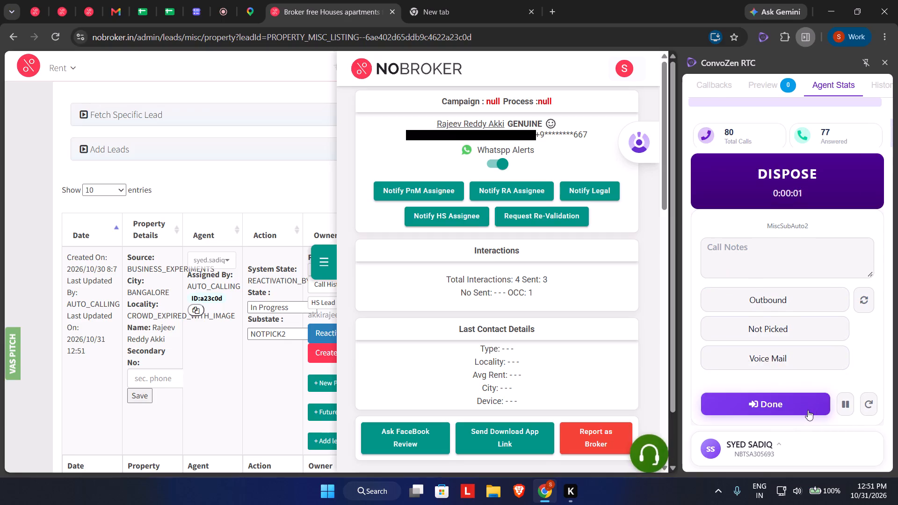
pyautogui.click(808, 410)
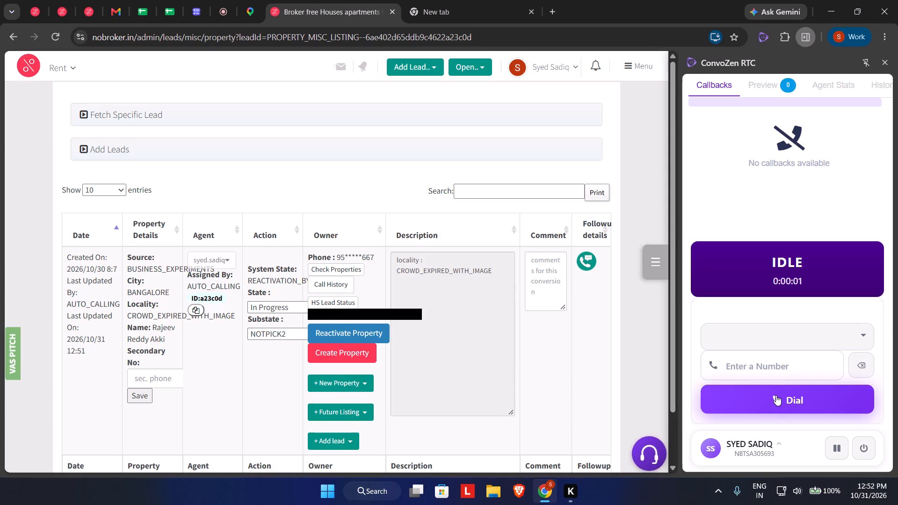
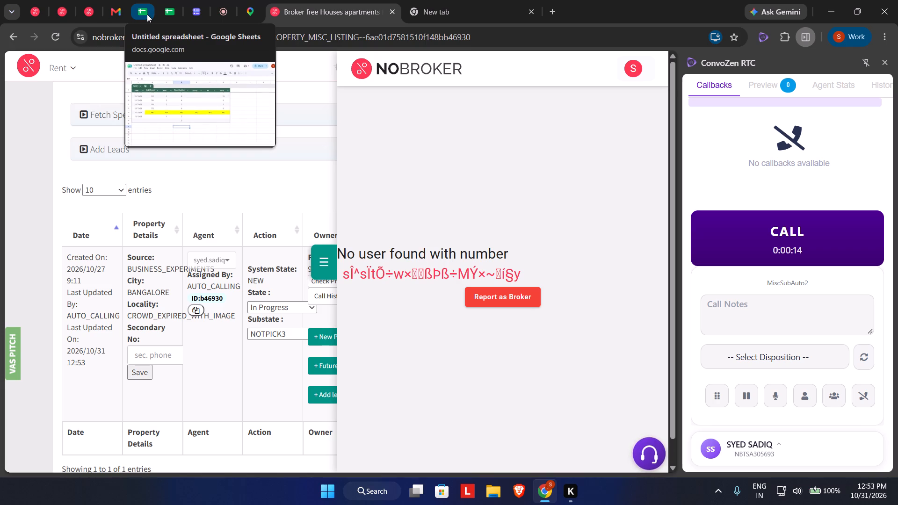
pyautogui.click(159, 10)
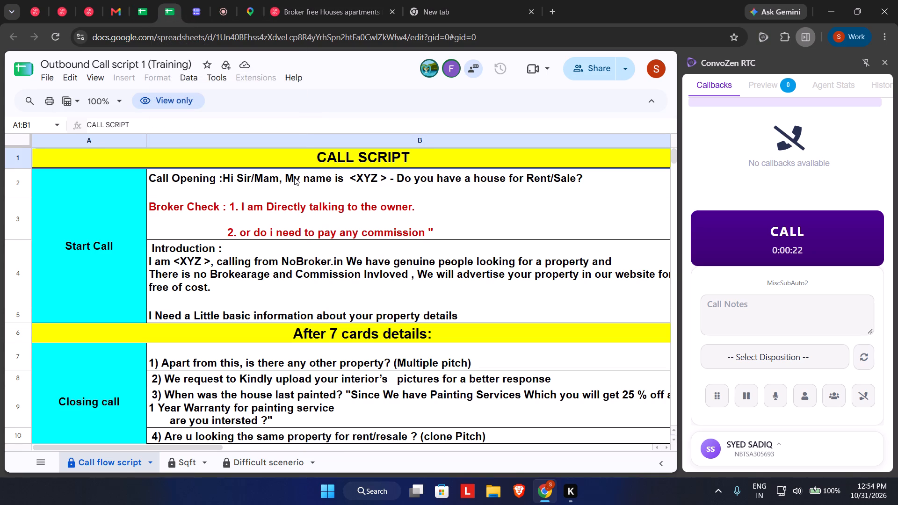
pyautogui.click(343, 0)
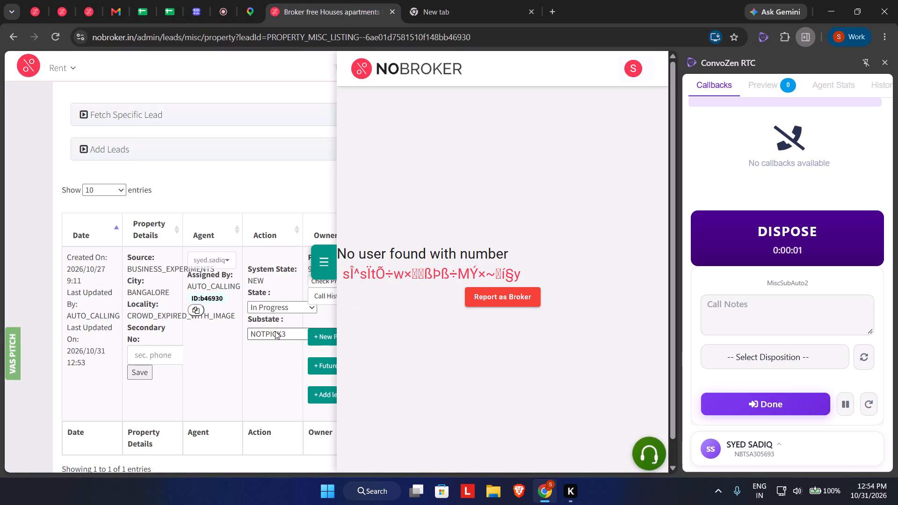
pyautogui.click(284, 310)
pyautogui.click(272, 362)
pyautogui.click(284, 321)
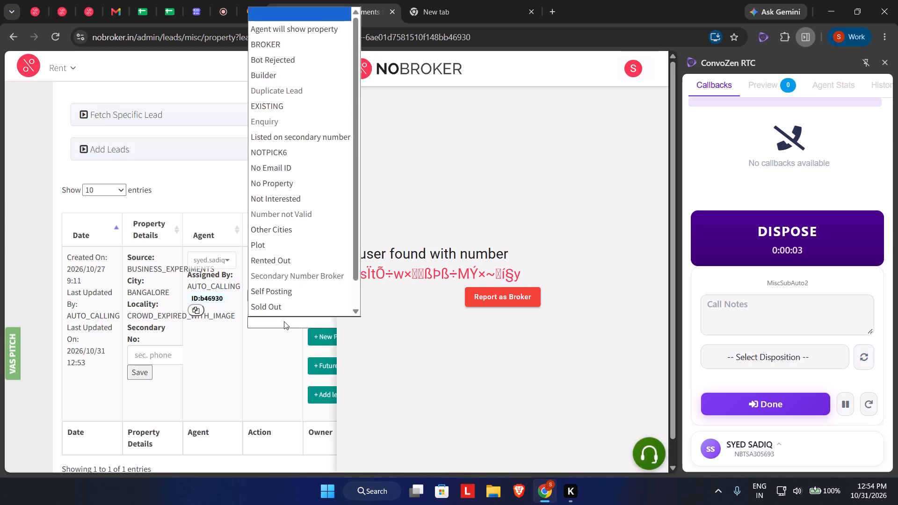
pyautogui.click(292, 226)
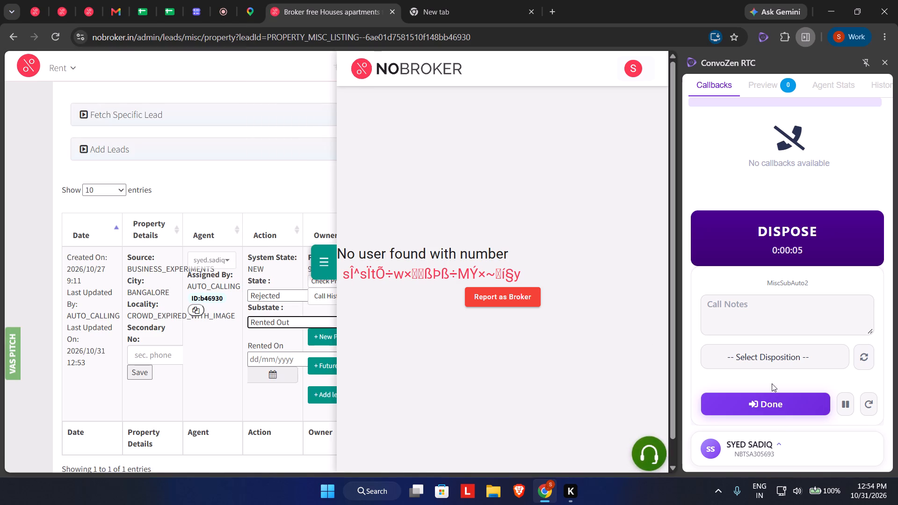
pyautogui.click(756, 366)
pyautogui.click(759, 387)
pyautogui.click(741, 357)
pyautogui.click(764, 445)
pyautogui.click(750, 349)
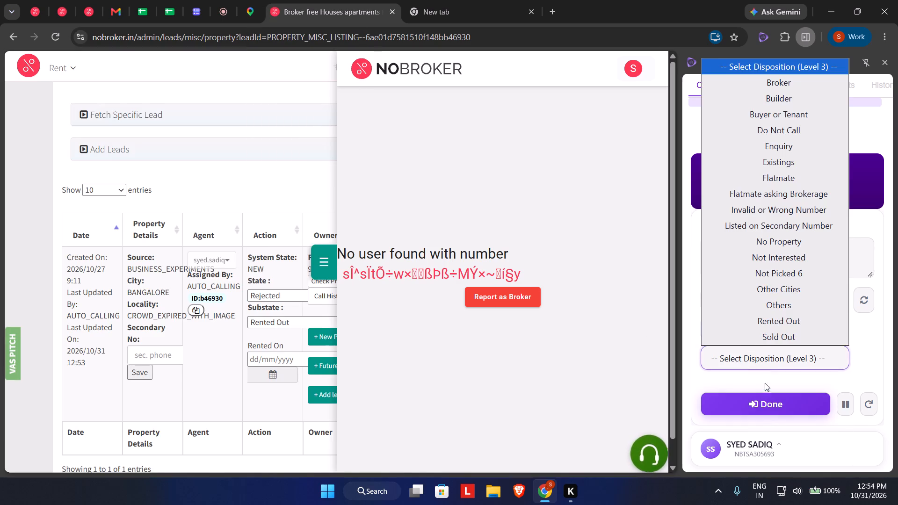
pyautogui.click(755, 321)
pyautogui.click(775, 404)
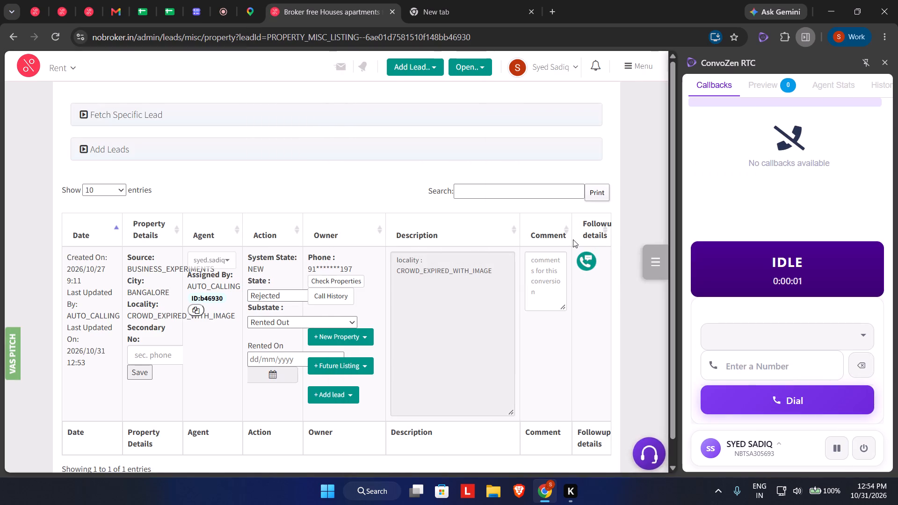
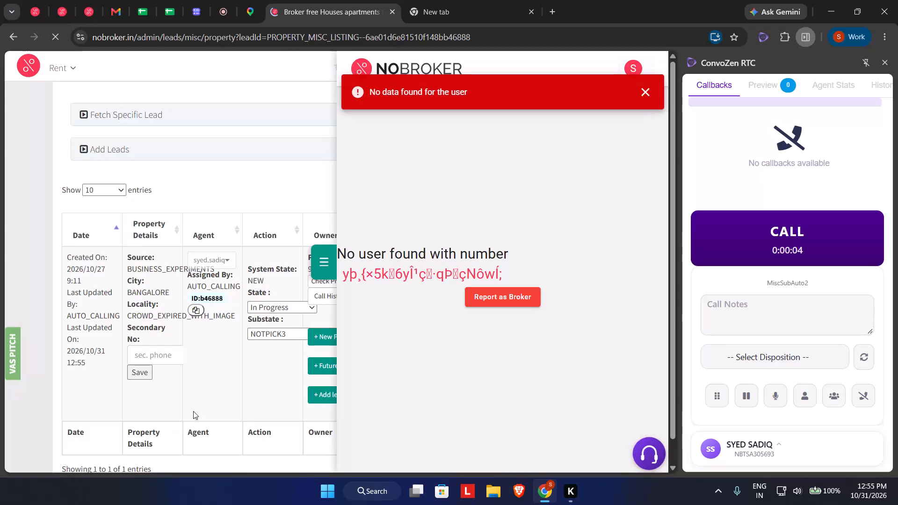
pyautogui.click(264, 339)
pyautogui.click(289, 300)
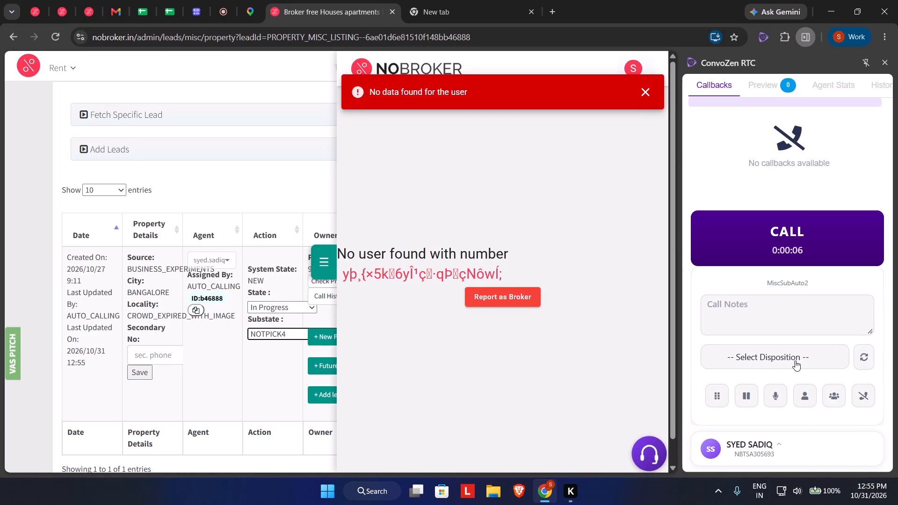
pyautogui.click(802, 354)
pyautogui.click(803, 409)
pyautogui.click(796, 361)
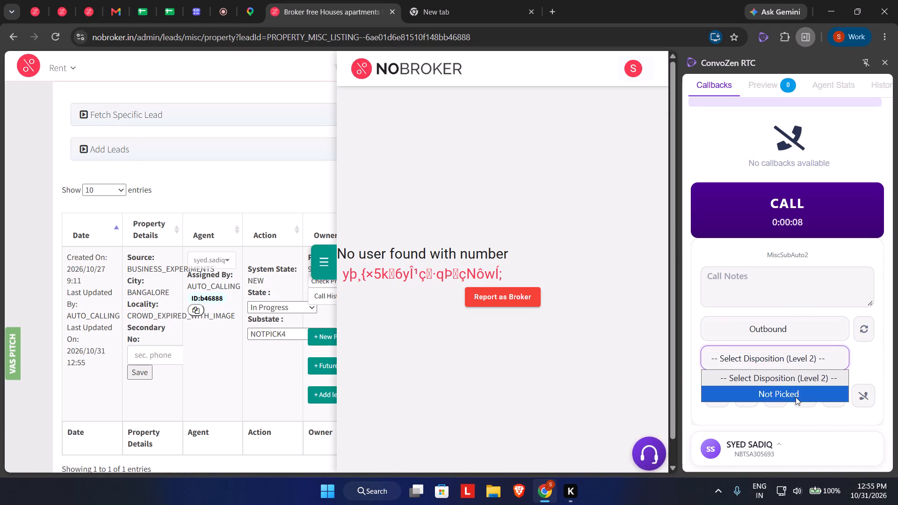
pyautogui.click(791, 393)
pyautogui.click(776, 350)
pyautogui.click(770, 446)
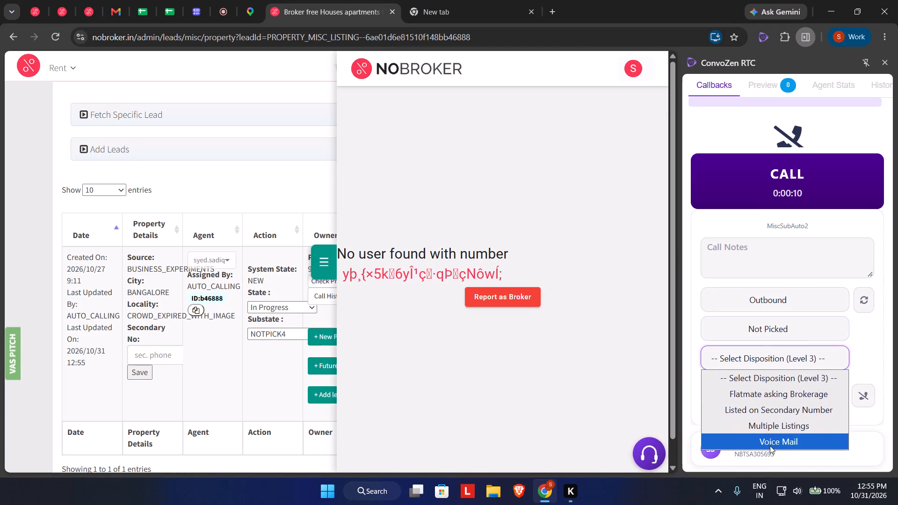
pyautogui.tripleClick(861, 398)
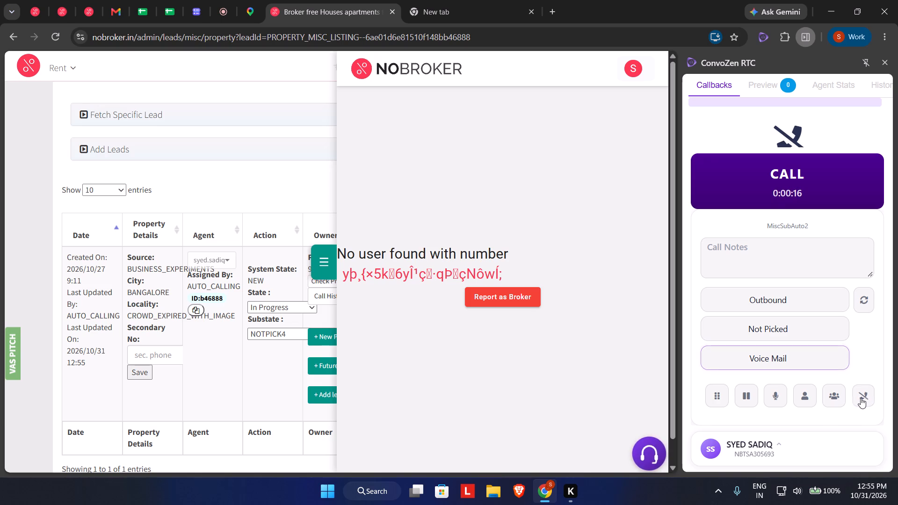
pyautogui.tripleClick(861, 398)
pyautogui.doubleClick(861, 398)
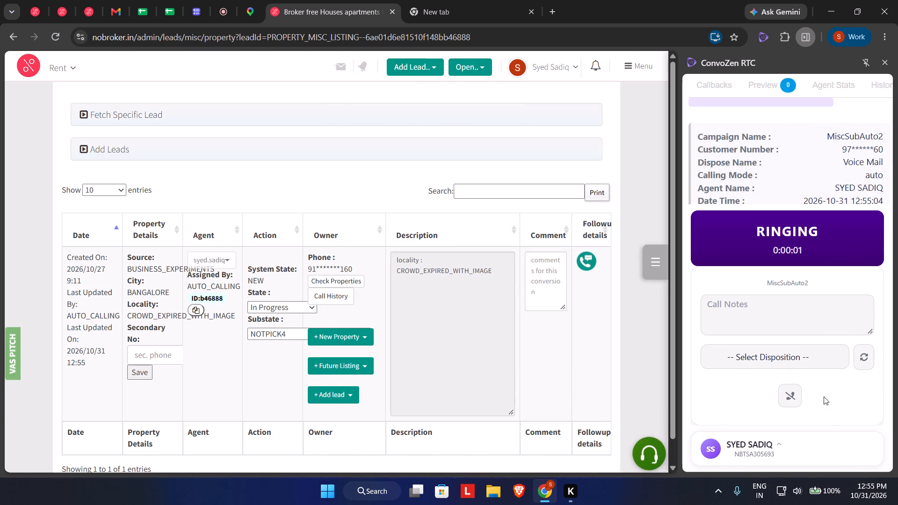
# Cut off the newly ringing call and dispose it as Click Calling, Other, Auto Dispose.
pyautogui.click(786, 399)
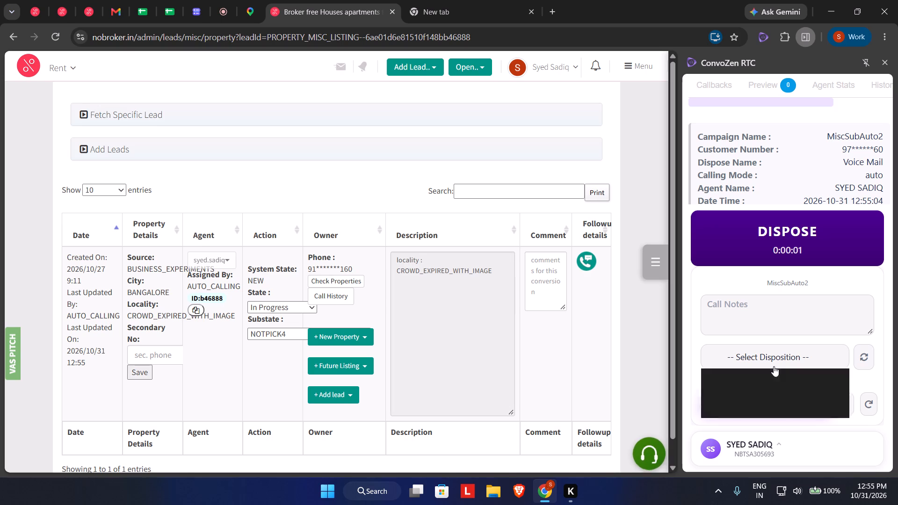
pyautogui.click(774, 366)
pyautogui.click(768, 392)
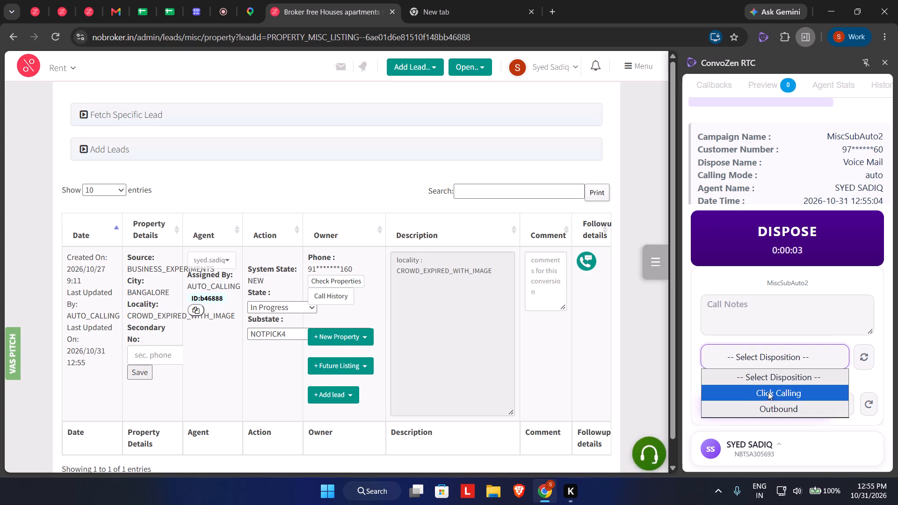
pyautogui.click(768, 365)
pyautogui.click(765, 426)
pyautogui.click(769, 362)
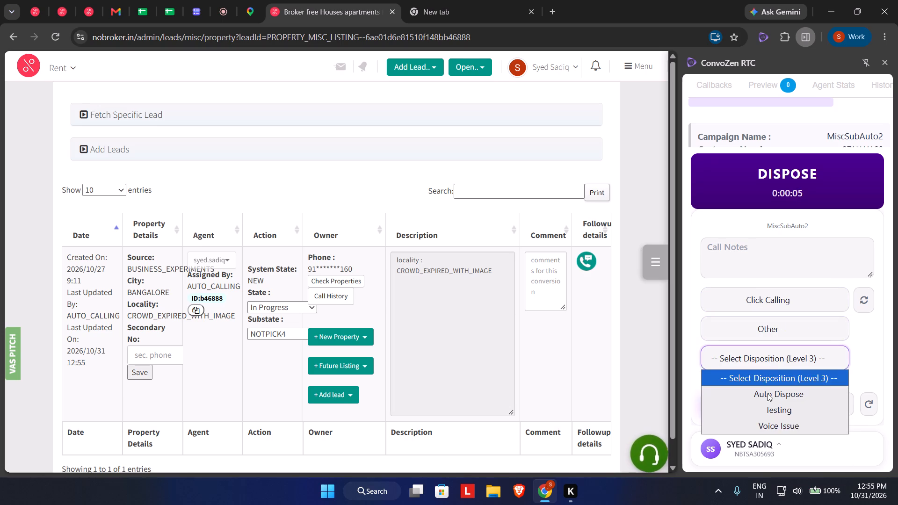
pyautogui.click(768, 399)
pyautogui.click(767, 407)
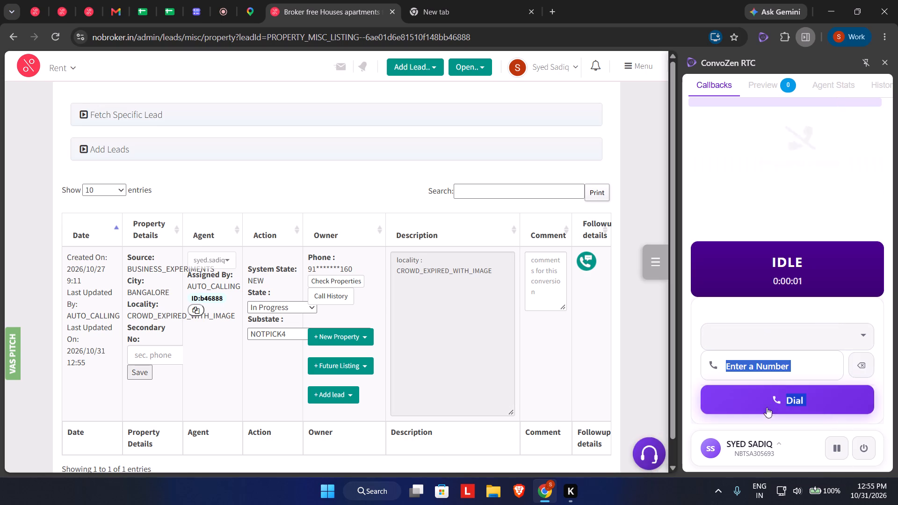
pyautogui.click(740, 311)
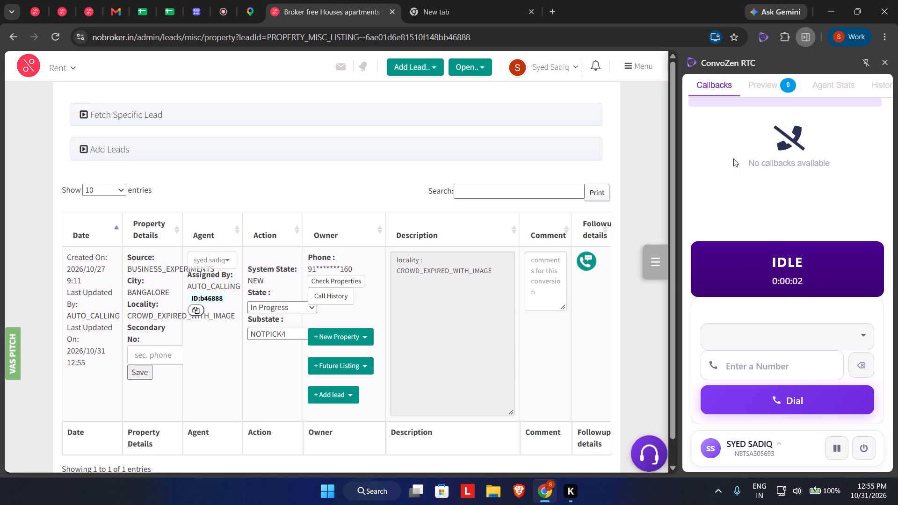
# Check the agent call statistics, and return to the callbacks list.
pyautogui.click(832, 86)
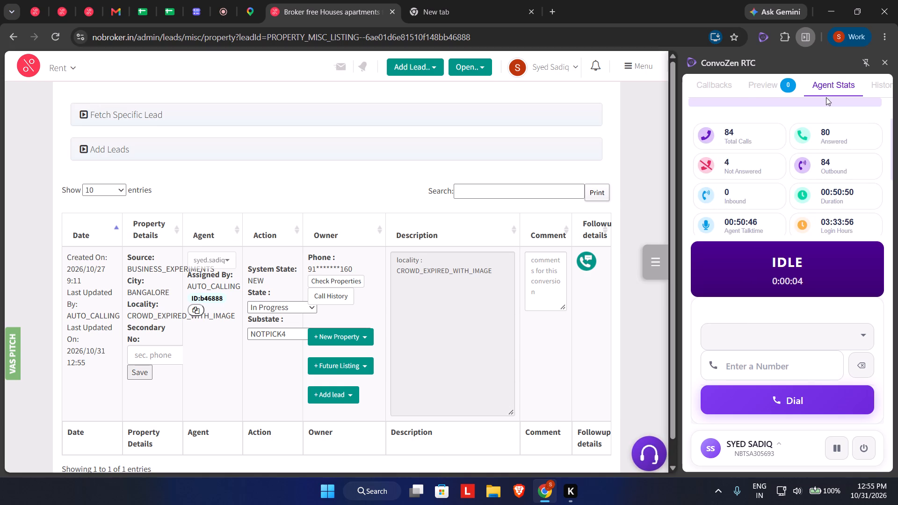
pyautogui.click(716, 91)
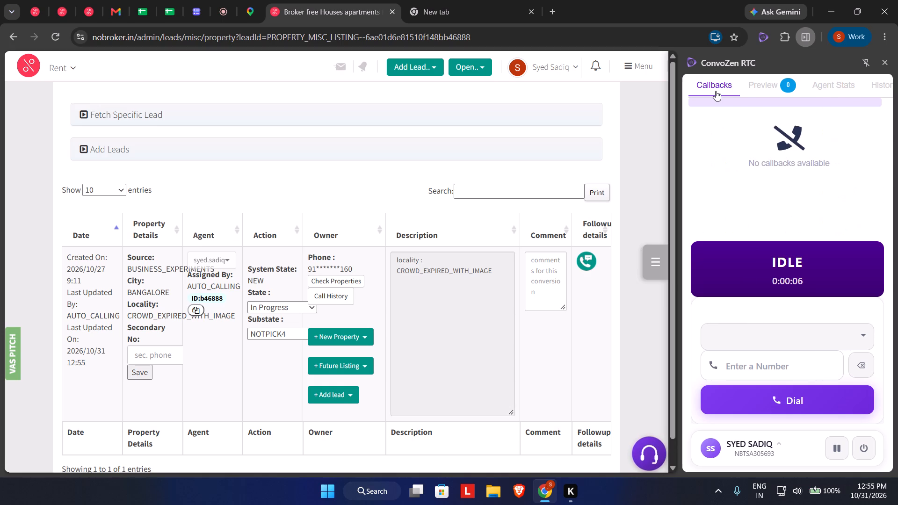
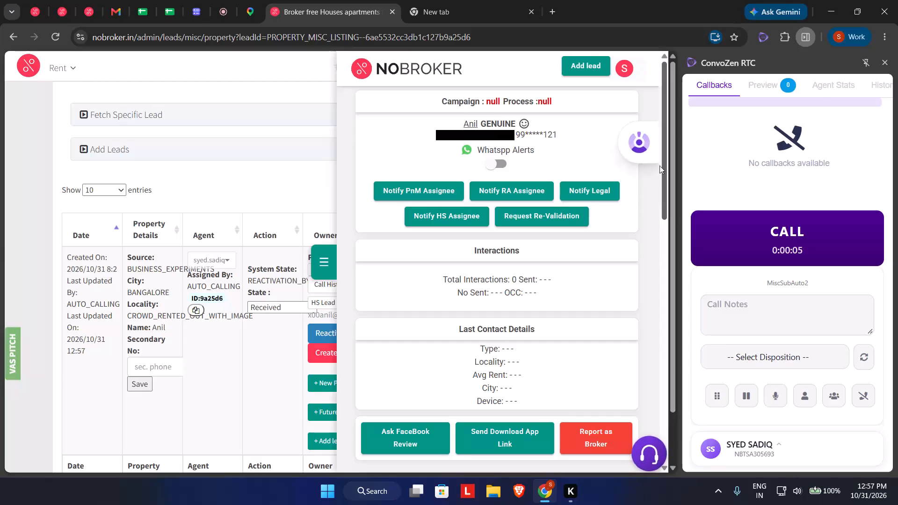
pyautogui.scroll(-3, 451, 296)
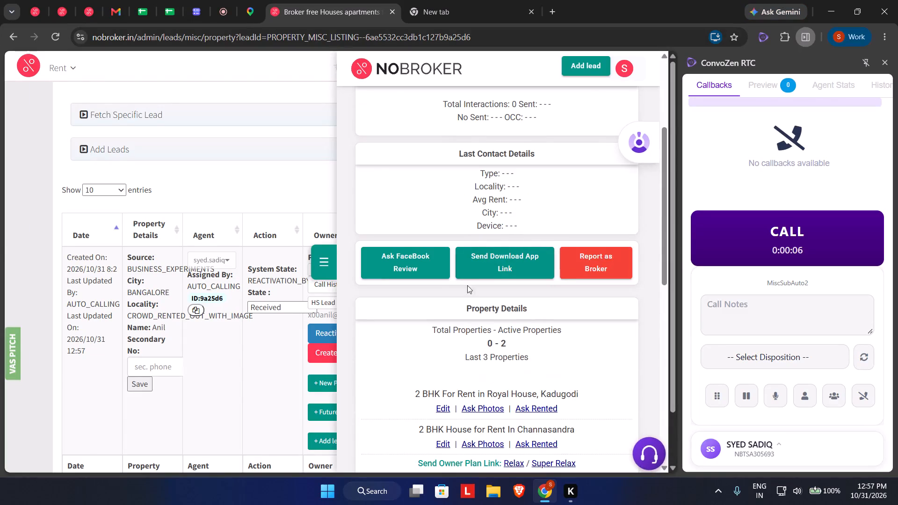
pyautogui.scroll(-1, 525, 302)
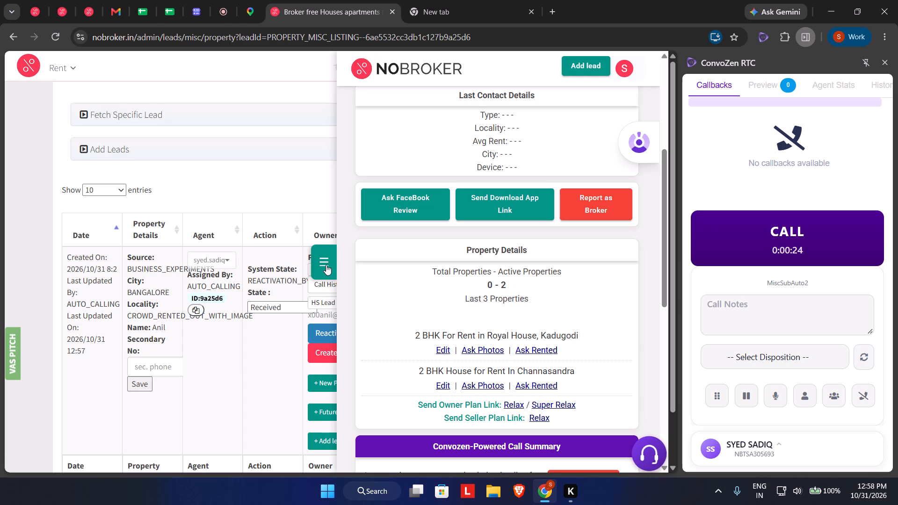
pyautogui.click(262, 309)
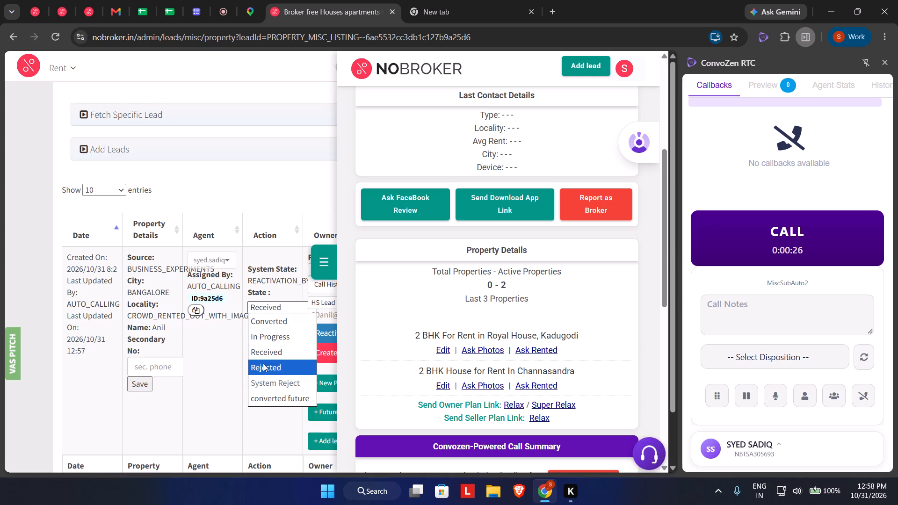
pyautogui.doubleClick(263, 363)
pyautogui.click(266, 323)
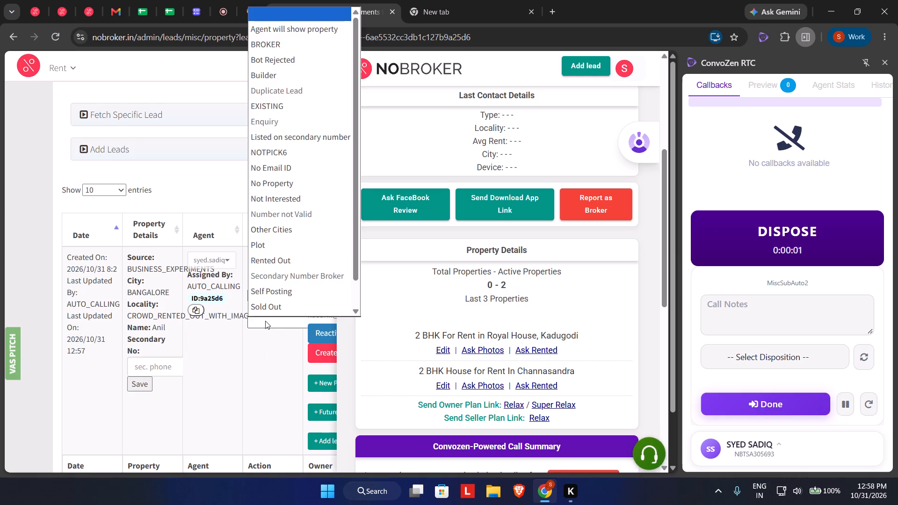
pyautogui.click(306, 248)
pyautogui.click(795, 352)
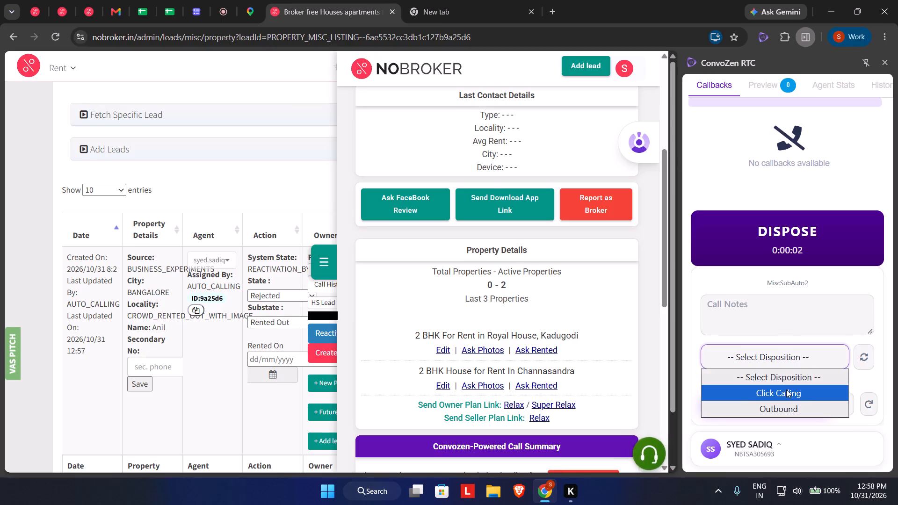
pyautogui.click(786, 390)
pyautogui.click(779, 358)
pyautogui.click(787, 442)
pyautogui.click(796, 357)
pyautogui.click(783, 323)
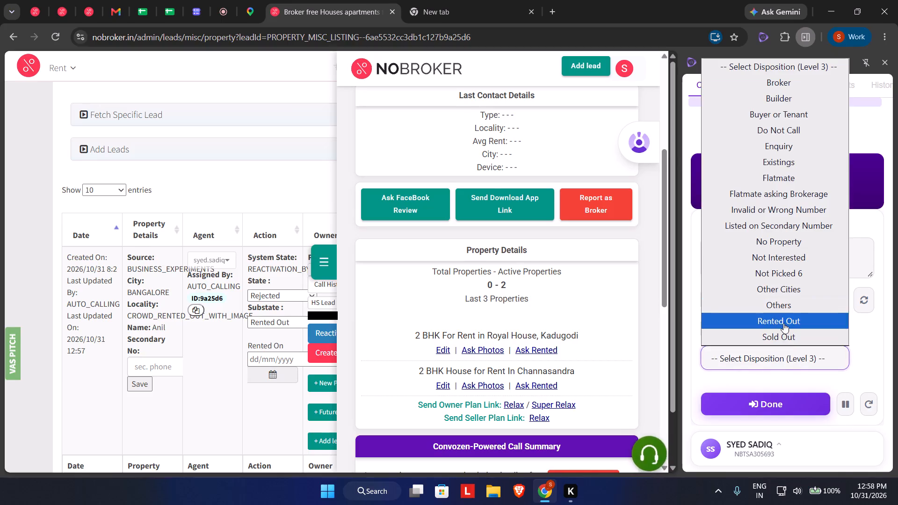
pyautogui.click(783, 399)
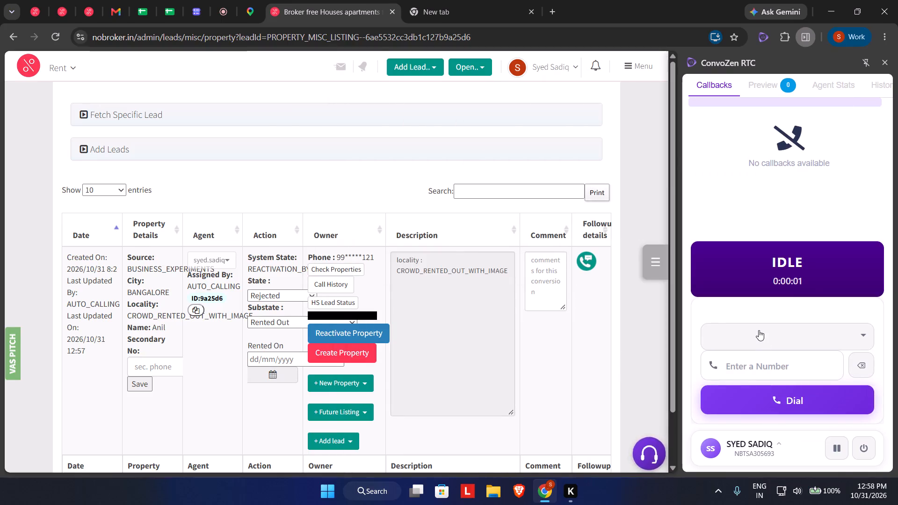